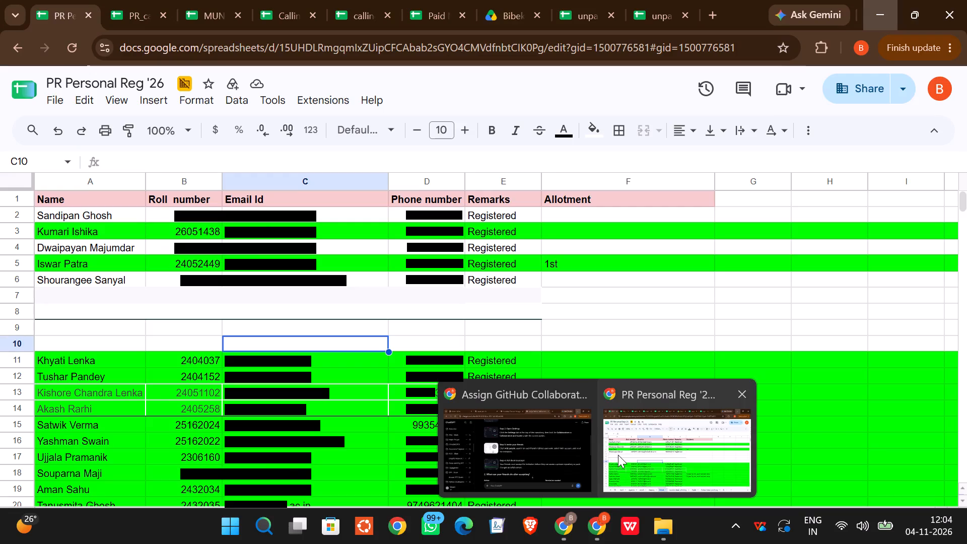
Switch to the Chrome window showing PR Personal Reg '26 and bring up the last open spreadsheet, whose title begins with "unpa".
{"action": "left_click", "coordinate": [618, 455]}
{"action": "left_click", "coordinate": [660, 1]}
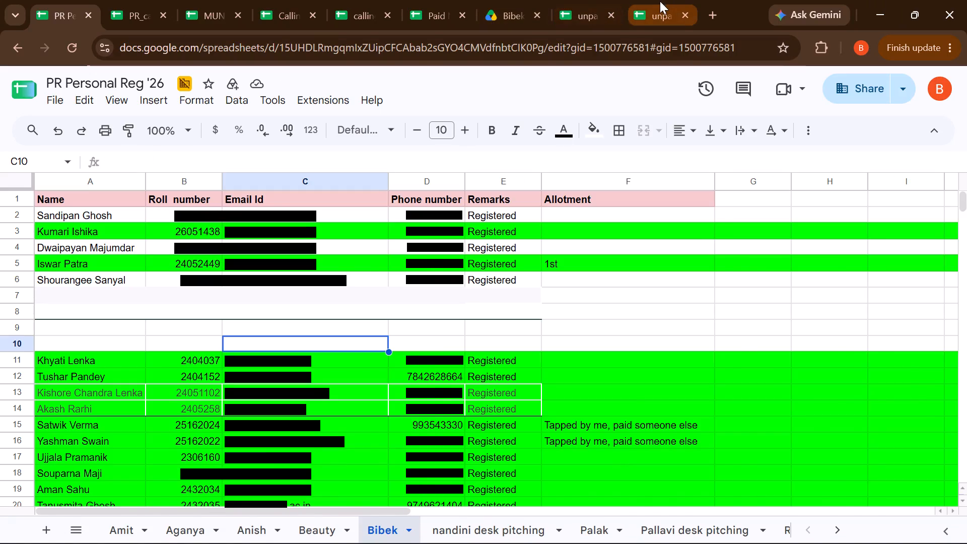
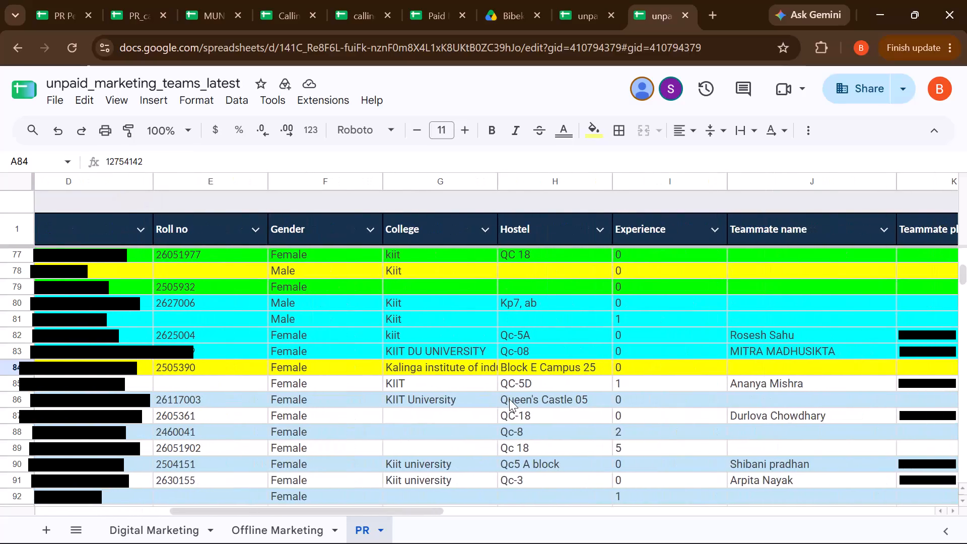
Review the Alloted to, Follow-up Date and Remarks entries in the PR sheet from row 84 up to row 69.
{"action": "scroll", "coordinate": [509, 399], "scroll_direction": "left", "scroll_amount": 8}
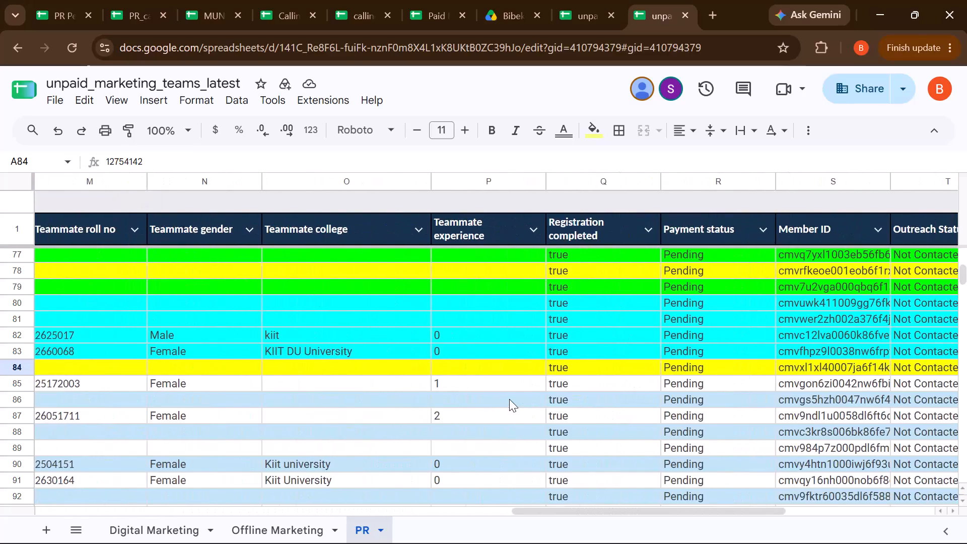
{"action": "scroll", "coordinate": [509, 399], "scroll_direction": "left", "scroll_amount": 6}
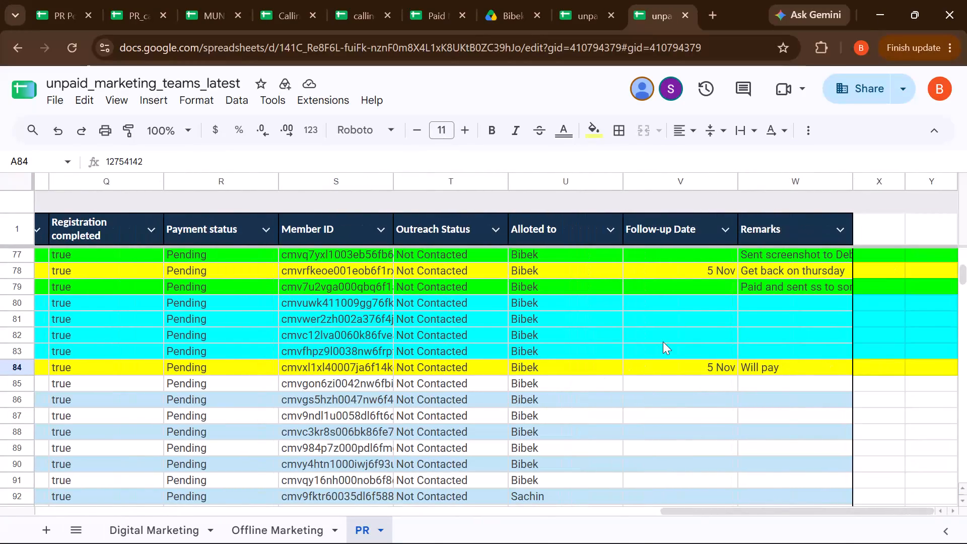
{"action": "left_click", "coordinate": [567, 357]}
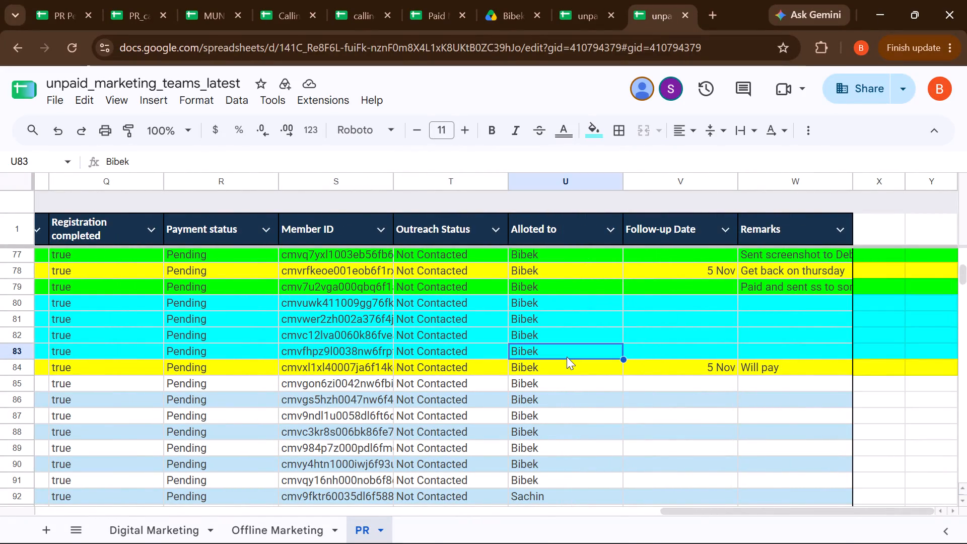
{"action": "key", "text": "Right"}
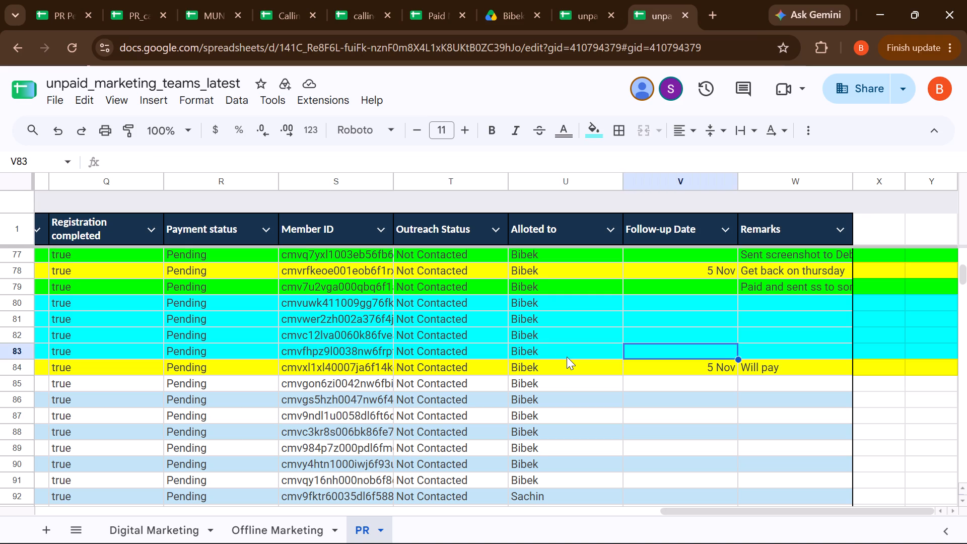
{"action": "key", "text": "Left"}
{"action": "key", "text": "Up"}
{"action": "key", "text": "Up"}
{"action": "key", "text": "Up"}
{"action": "key", "text": "Up"}
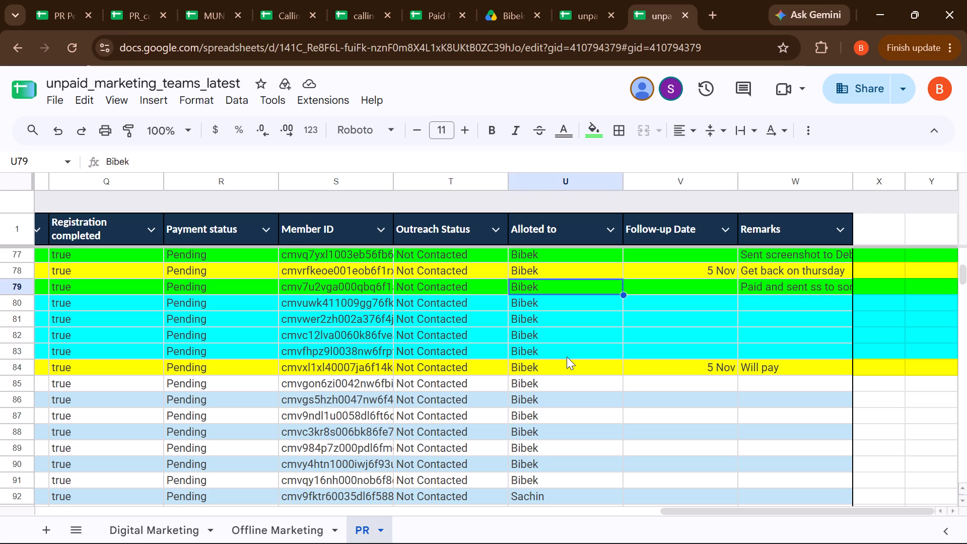
{"action": "key", "text": "Up"}
{"action": "key", "text": "Up"}
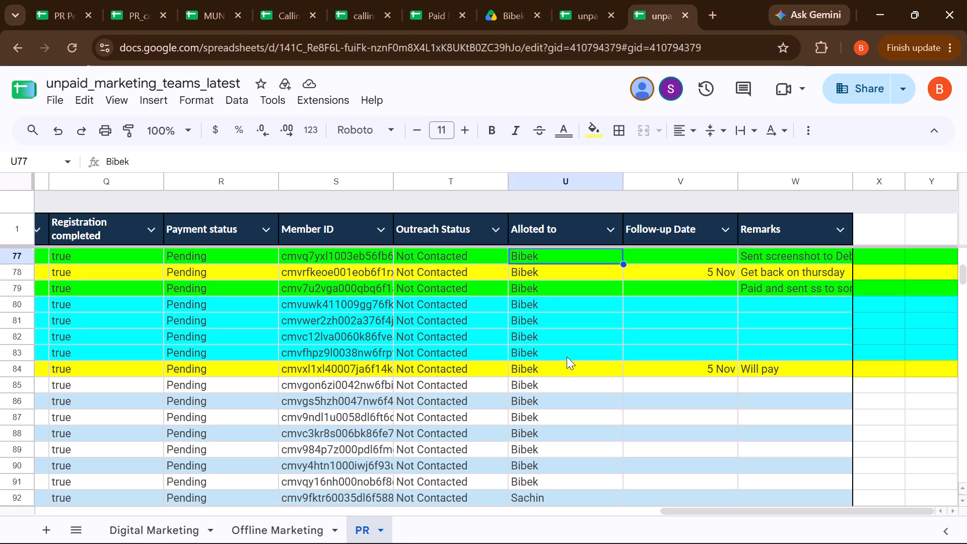
{"action": "key", "text": "Up"}
{"action": "key", "text": "Up"}
{"action": "key", "text": "Up"}
{"action": "key", "text": "Down"}
{"action": "key", "text": "Down"}
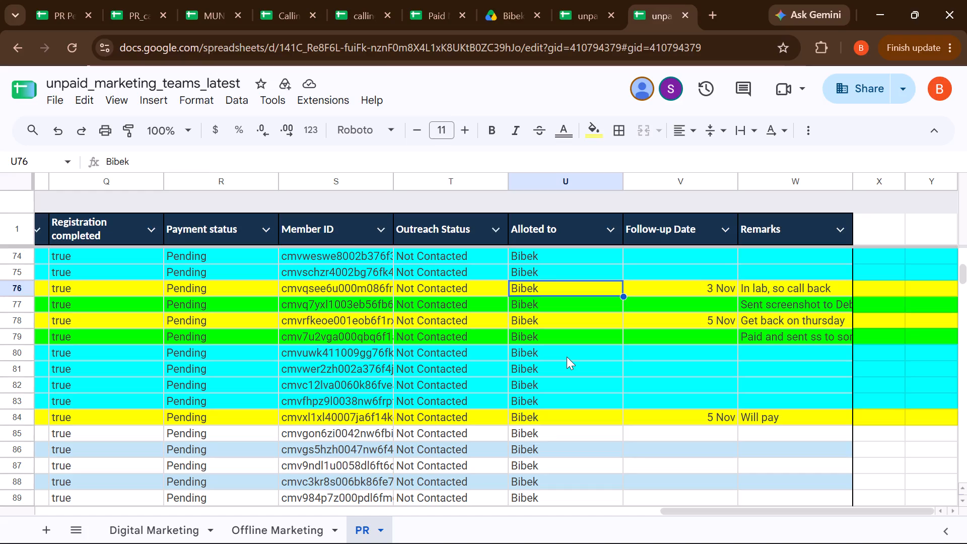
{"action": "key", "text": "Up"}
{"action": "key", "text": "Up"}
{"action": "key", "text": "Up"}
{"action": "key", "text": "Up"}
{"action": "key", "text": "Up"}
{"action": "key", "text": "Up"}
{"action": "key", "text": "Up"}
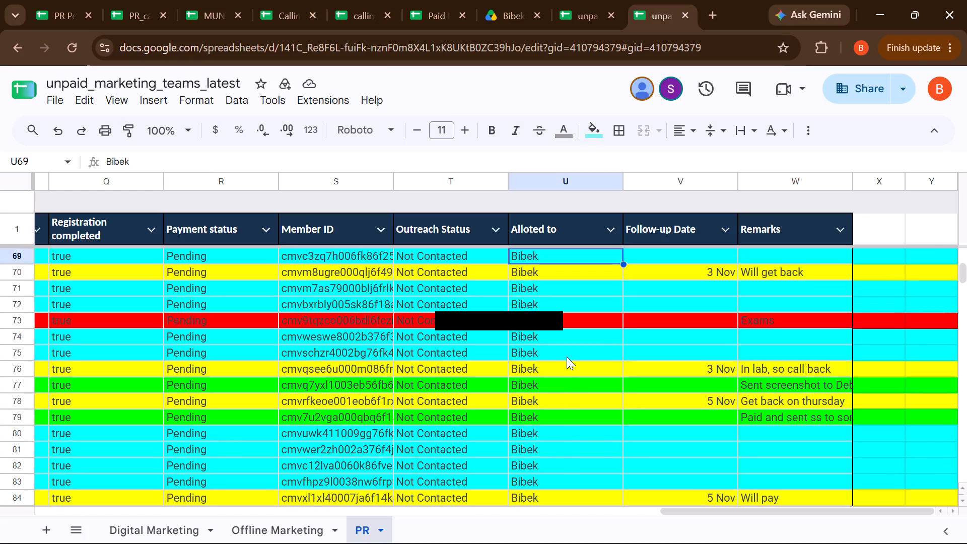
Go to the Phone cell of the yellow follow-up contact in row 70 of the PR sheet.
{"action": "key", "text": "Down"}
{"action": "key", "text": "Left"}
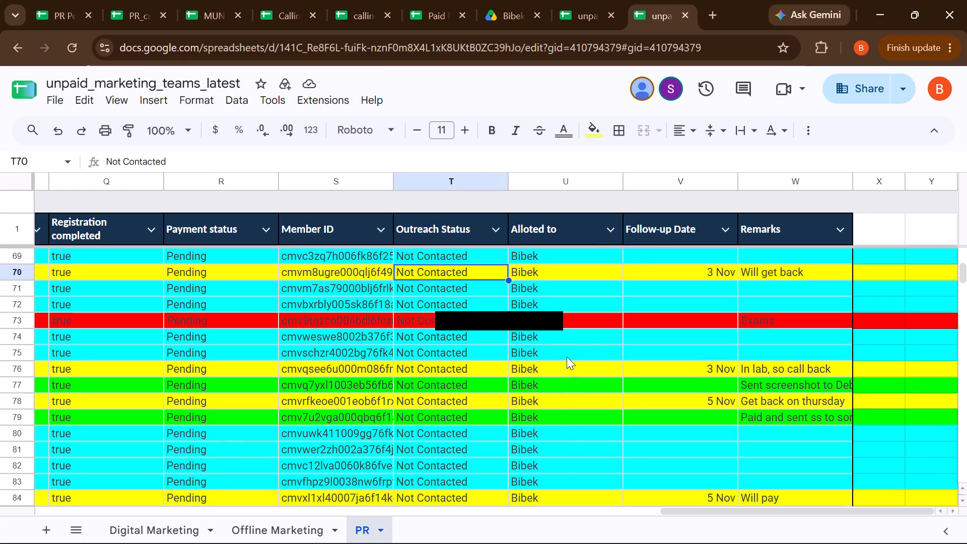
{"action": "key", "text": "Left"}
{"action": "key", "text": "Left"}
{"action": "key", "text": "Left"}
{"action": "key", "text": "Left"}
{"action": "key", "text": "Left"}
{"action": "key", "text": "Left"}
{"action": "key", "text": "Left"}
{"action": "key", "text": "Left"}
{"action": "key", "text": "Left"}
{"action": "key", "text": "Left"}
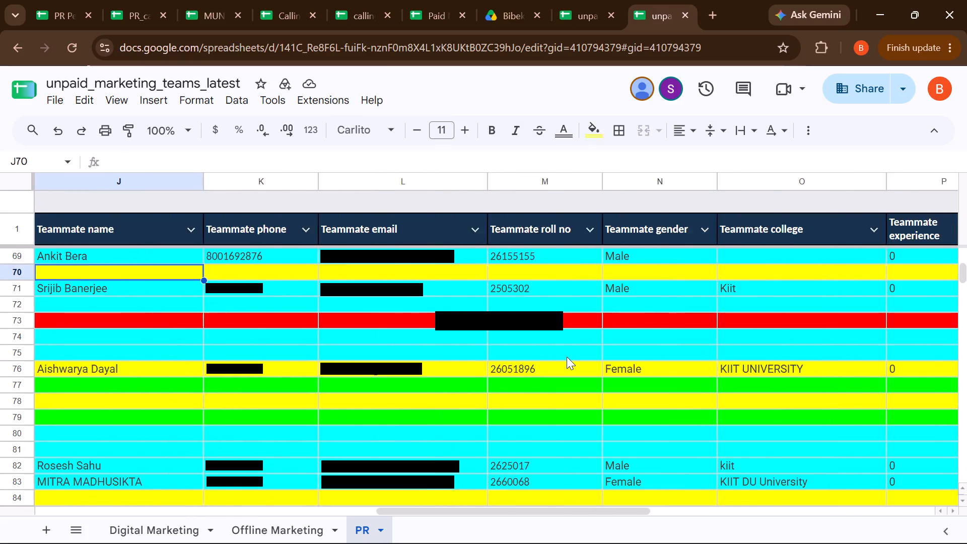
{"action": "key", "text": "Left"}
{"action": "key", "text": "Left"}
{"action": "key", "text": "Left"}
{"action": "key", "text": "Left"}
{"action": "key", "text": "Left"}
{"action": "key", "text": "Left"}
{"action": "key", "text": "Left"}
{"action": "key", "text": "Left"}
{"action": "key", "text": "Left"}
{"action": "key", "text": "Left"}
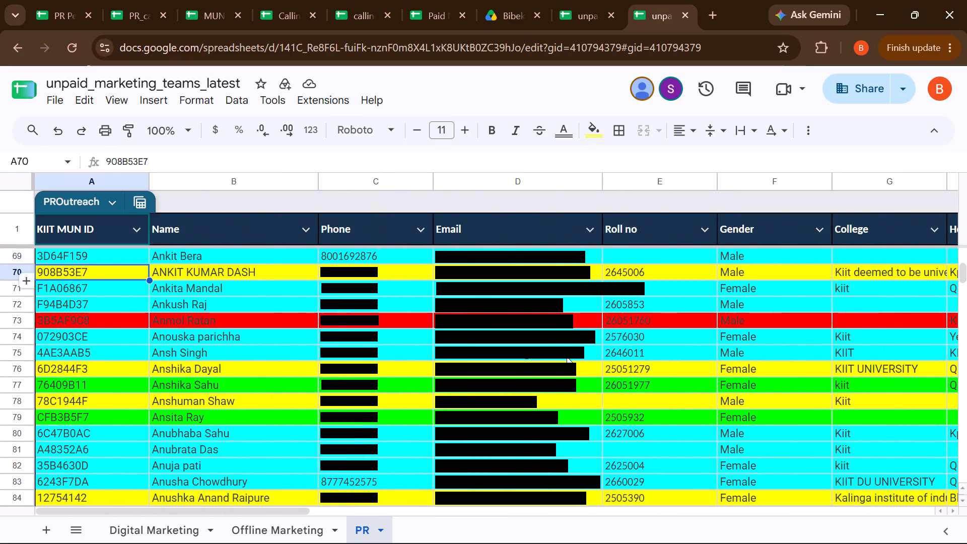
{"action": "key", "text": "Right"}
{"action": "key", "text": "Right"}
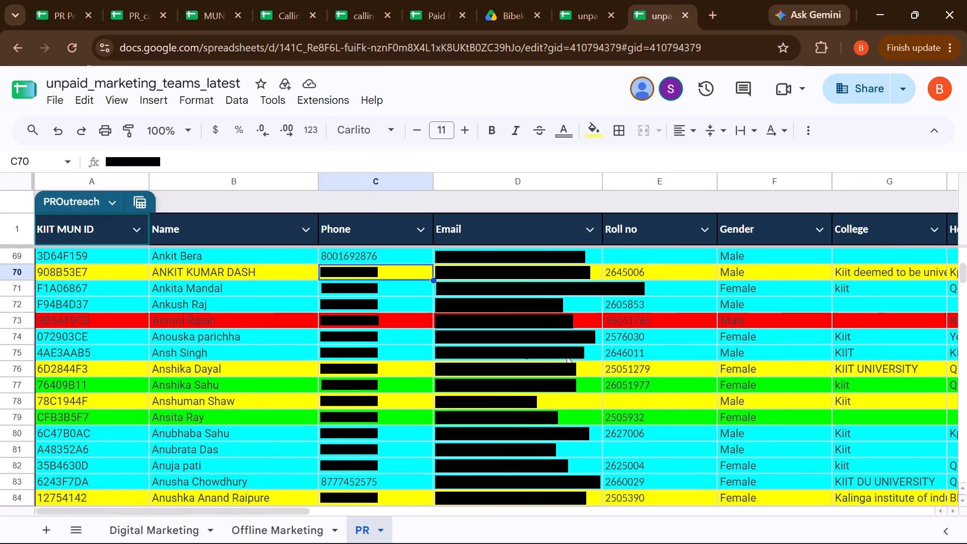
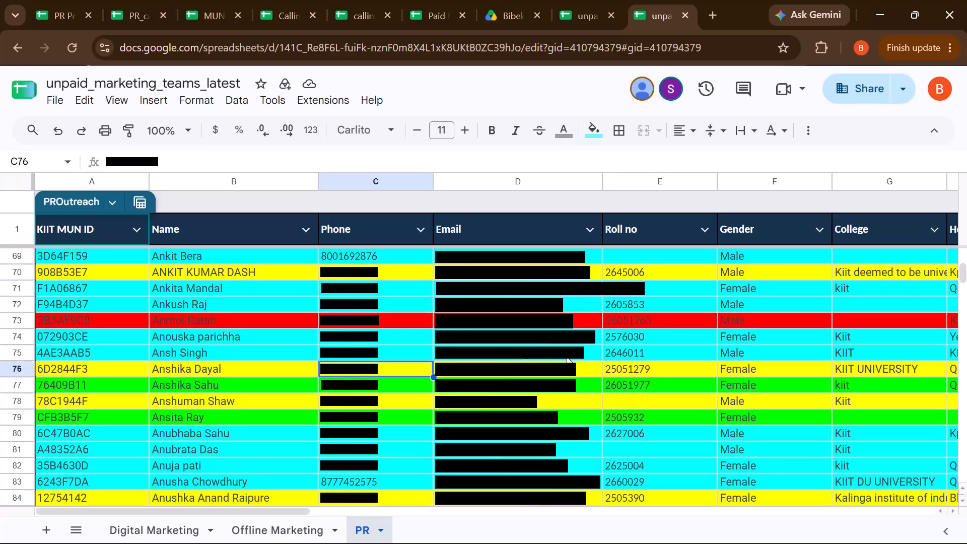
Check the Follow-up Date and Remarks entries of the yellow contact in row 76 of the PR sheet.
{"action": "key", "text": "Up"}
{"action": "key", "text": "Right"}
{"action": "key", "text": "Right"}
{"action": "key", "text": "Right"}
{"action": "key", "text": "Right"}
{"action": "key", "text": "Right"}
{"action": "key", "text": "Right"}
{"action": "key", "text": "Right"}
{"action": "key", "text": "Right"}
{"action": "key", "text": "Right"}
{"action": "key", "text": "Right"}
{"action": "key", "text": "Right"}
{"action": "key", "text": "Right"}
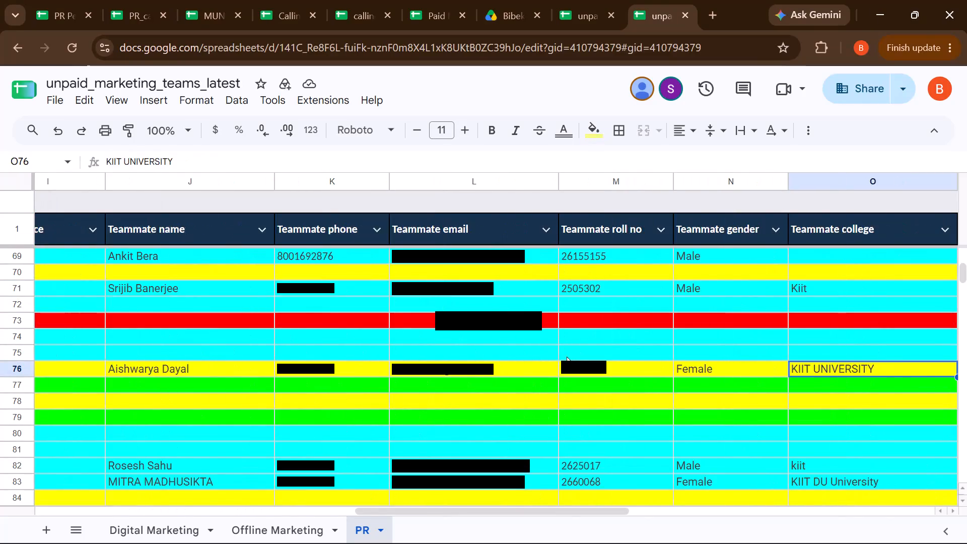
{"action": "key", "text": "Right"}
{"action": "key", "text": "Right"}
{"action": "key", "text": "Right"}
{"action": "key", "text": "Right"}
{"action": "key", "text": "Right"}
{"action": "key", "text": "Right"}
{"action": "key", "text": "Right"}
{"action": "key", "text": "Right"}
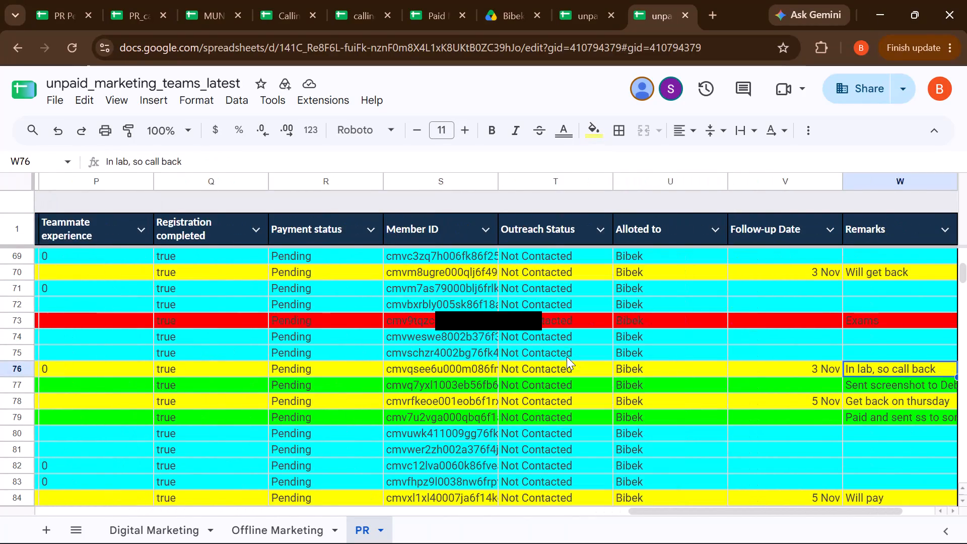
Return to the Phone cell of the yellow follow-up contact in row 76 of the PR sheet.
{"action": "key", "text": "Left"}
{"action": "key", "text": "Left"}
{"action": "key", "text": "Left"}
{"action": "key", "text": "Left"}
{"action": "key", "text": "Left"}
{"action": "key", "text": "Left"}
{"action": "key", "text": "Left"}
{"action": "key", "text": "Left"}
{"action": "key", "text": "Left"}
{"action": "key", "text": "Left"}
{"action": "key", "text": "Left"}
{"action": "key", "text": "Left"}
{"action": "key", "text": "Left"}
{"action": "key", "text": "Left"}
{"action": "key", "text": "Left"}
{"action": "key", "text": "Left"}
{"action": "key", "text": "Left"}
{"action": "key", "text": "Left"}
{"action": "key", "text": "Left"}
{"action": "key", "text": "Left"}
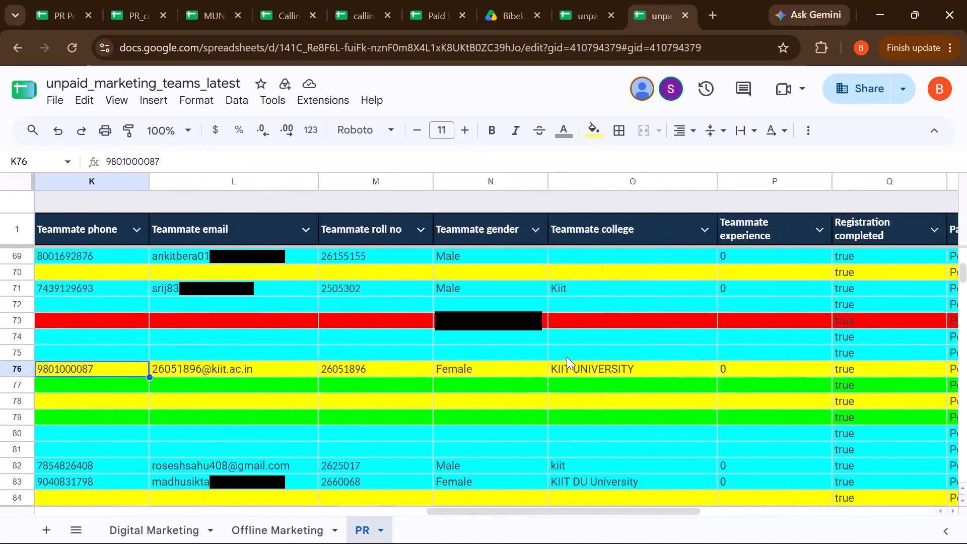
{"action": "key", "text": "Right"}
{"action": "key", "text": "Right"}
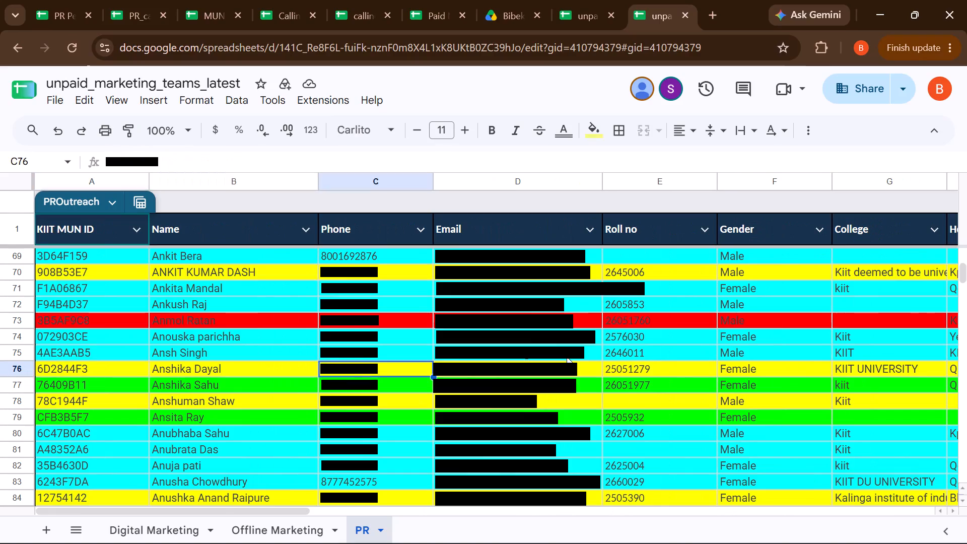
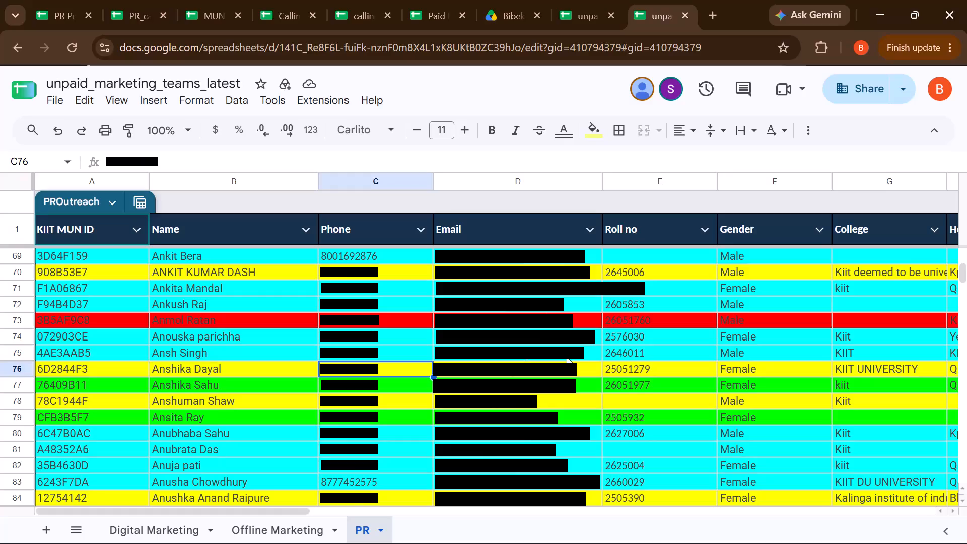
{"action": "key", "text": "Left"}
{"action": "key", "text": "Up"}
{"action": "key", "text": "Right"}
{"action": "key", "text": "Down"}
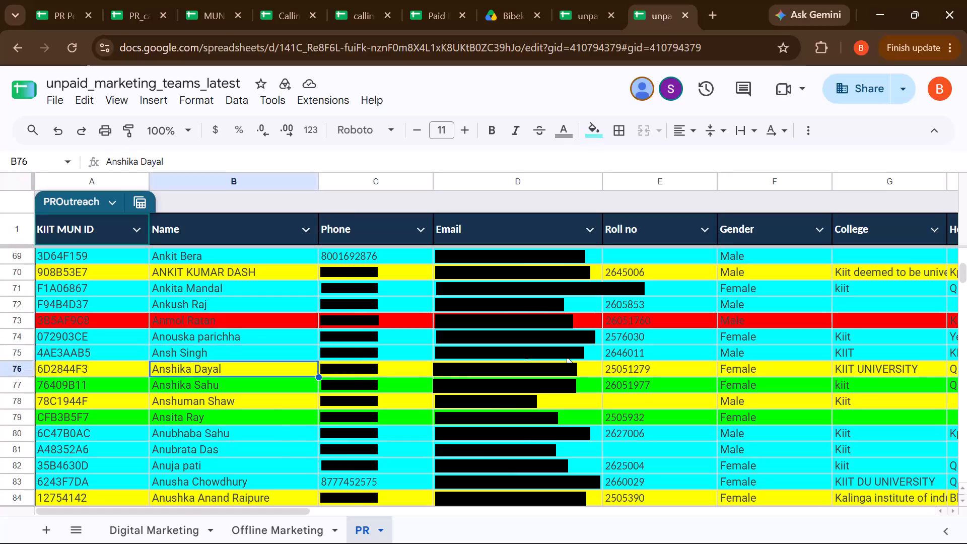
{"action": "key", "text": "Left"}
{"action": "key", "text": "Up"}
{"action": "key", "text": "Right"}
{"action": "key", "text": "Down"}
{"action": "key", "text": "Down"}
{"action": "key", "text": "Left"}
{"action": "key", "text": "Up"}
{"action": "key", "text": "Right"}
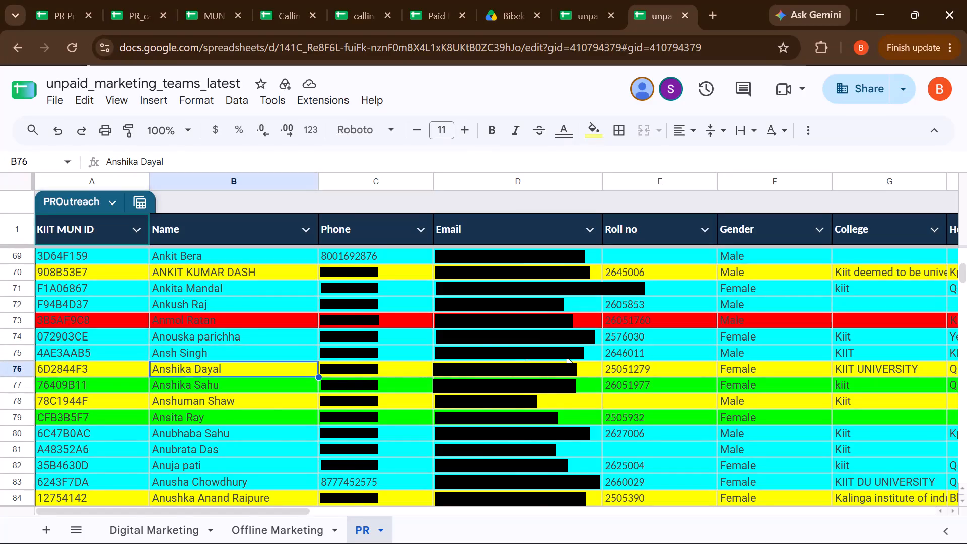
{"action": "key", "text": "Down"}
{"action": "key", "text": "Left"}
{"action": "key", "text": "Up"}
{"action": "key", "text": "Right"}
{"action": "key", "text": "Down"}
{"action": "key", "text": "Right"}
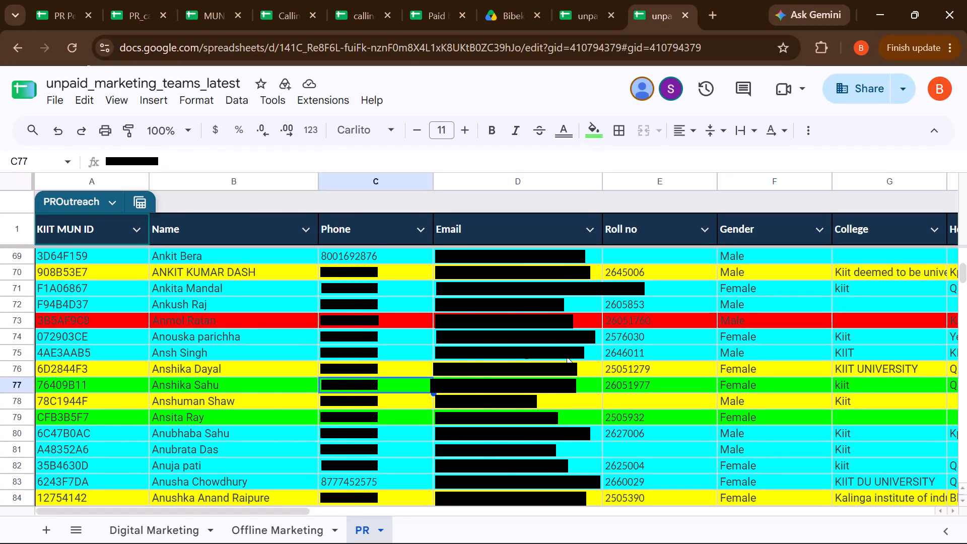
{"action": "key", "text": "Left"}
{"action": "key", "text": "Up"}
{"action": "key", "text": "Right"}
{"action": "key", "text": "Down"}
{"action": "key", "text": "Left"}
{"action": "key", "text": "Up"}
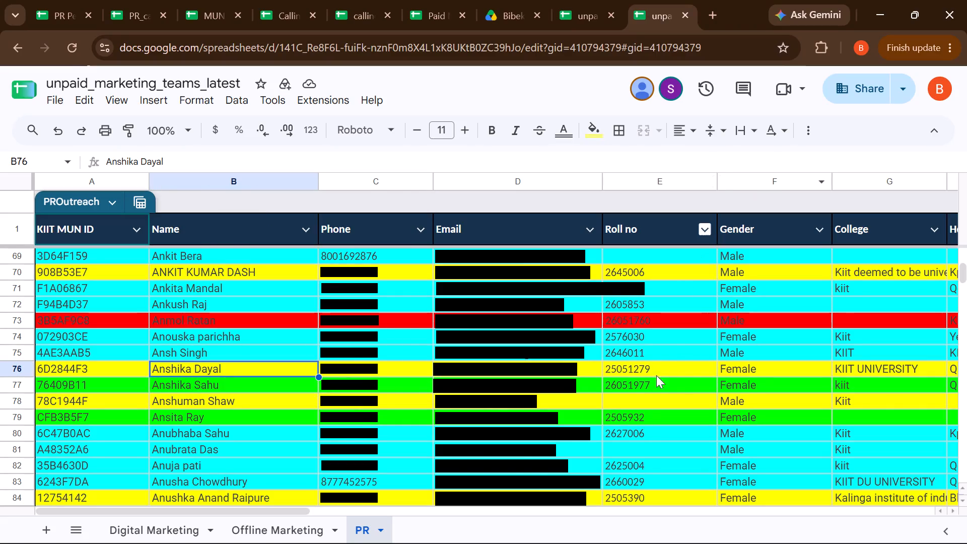
Replace the Remarks entry of the yellow contact in row 76 of the PR sheet with "Will pay tonight".
{"action": "left_click", "coordinate": [678, 368]}
{"action": "key", "text": "Right"}
{"action": "key", "text": "Right"}
{"action": "key", "text": "Right"}
{"action": "key", "text": "Right"}
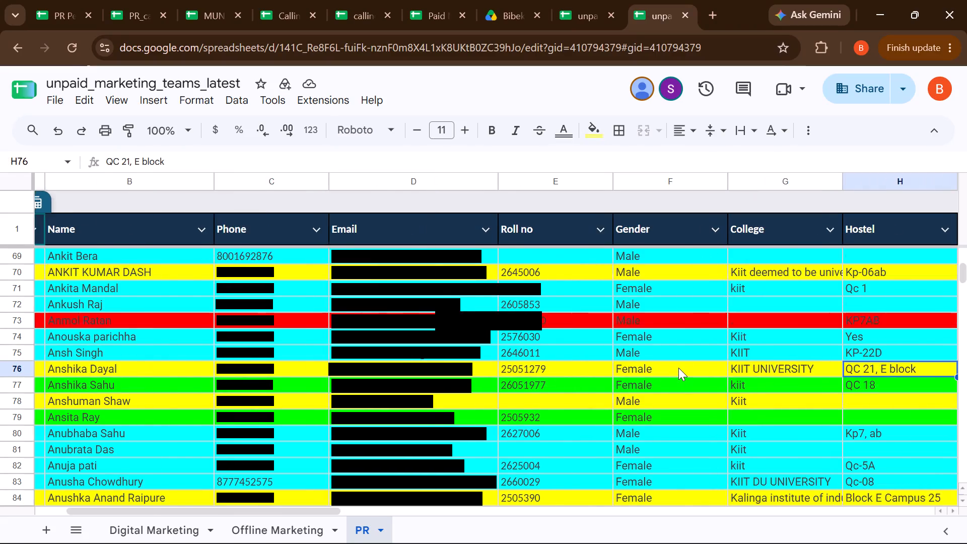
{"action": "key", "text": "Right"}
{"action": "key", "text": "Right"}
{"action": "key", "text": "Right"}
{"action": "key", "text": "Right"}
{"action": "key", "text": "Right"}
{"action": "key", "text": "Right"}
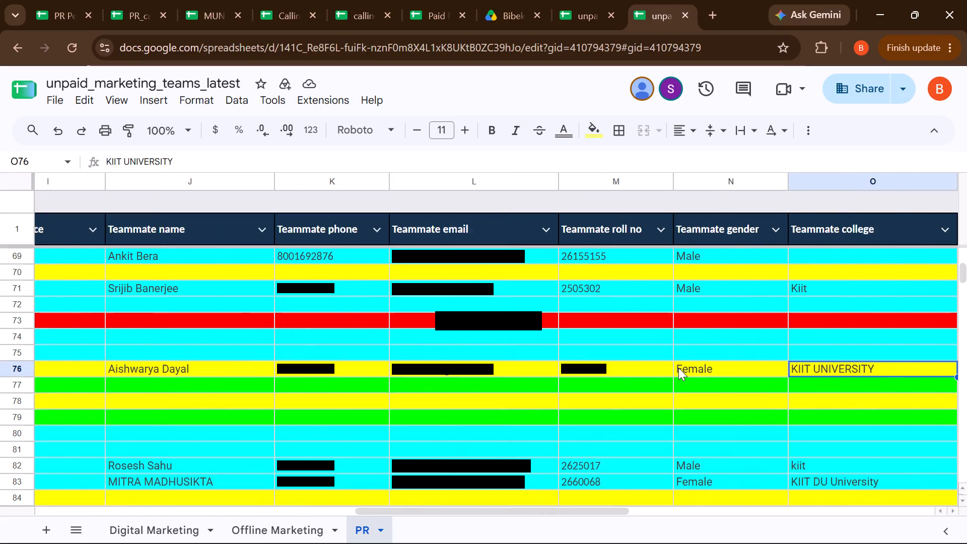
{"action": "key", "text": "Right"}
{"action": "key", "text": "Right"}
{"action": "key", "text": "Right"}
{"action": "key", "text": "Right"}
{"action": "key", "text": "Right"}
{"action": "key", "text": "Right"}
{"action": "key", "text": "Right"}
{"action": "key", "text": "Right"}
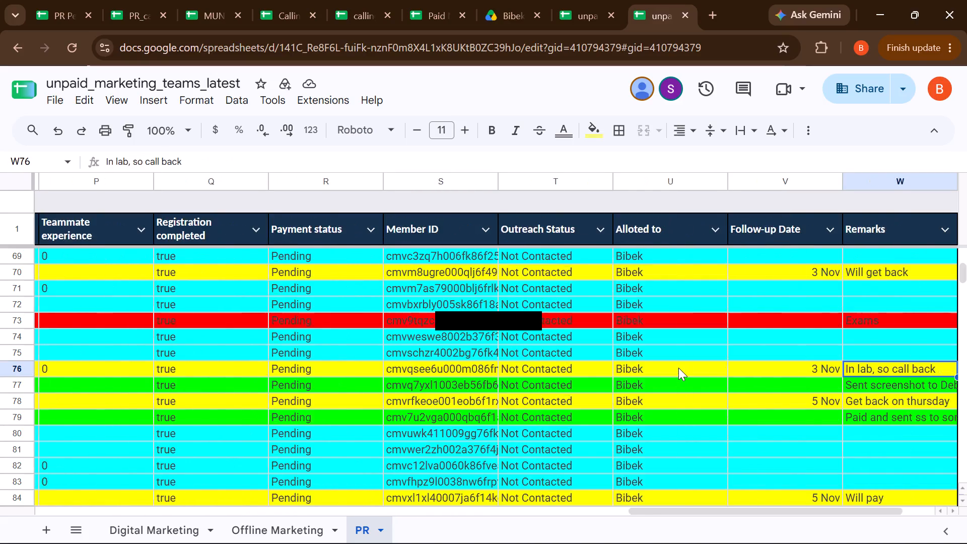
{"action": "key", "text": "Right"}
{"action": "key", "text": "Left"}
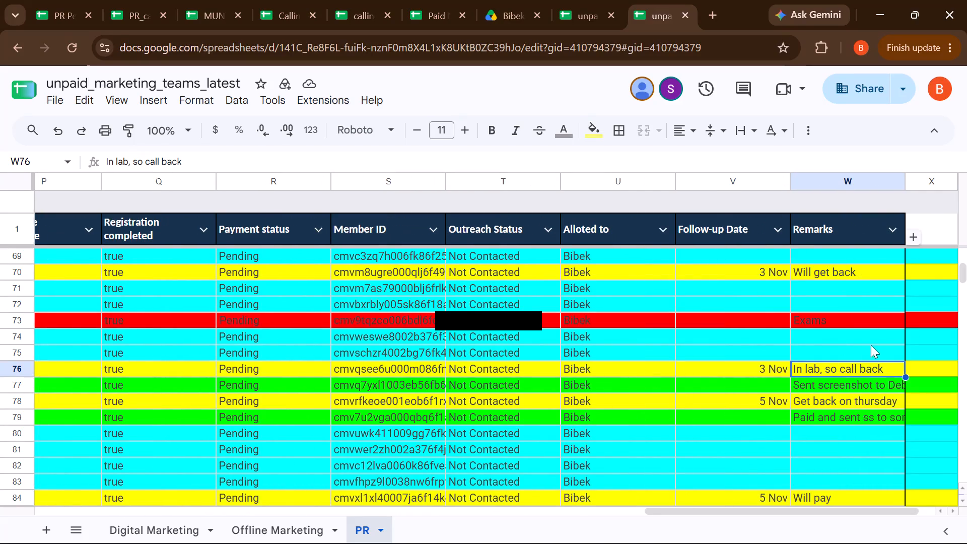
{"action": "triple_click", "coordinate": [865, 370]}
{"action": "key", "text": "BackSpace"}
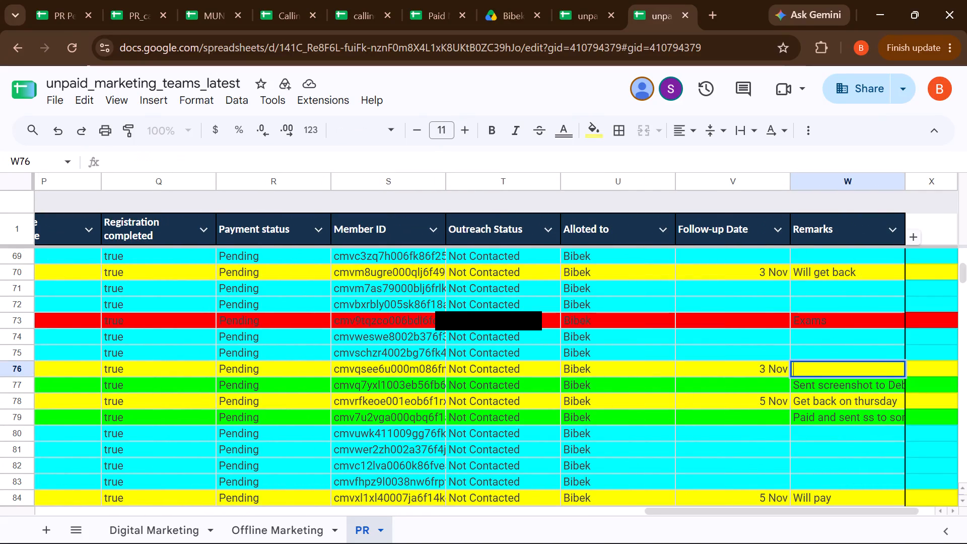
{"action": "type", "text": "Will be"}
{"action": "key", "text": "space"}
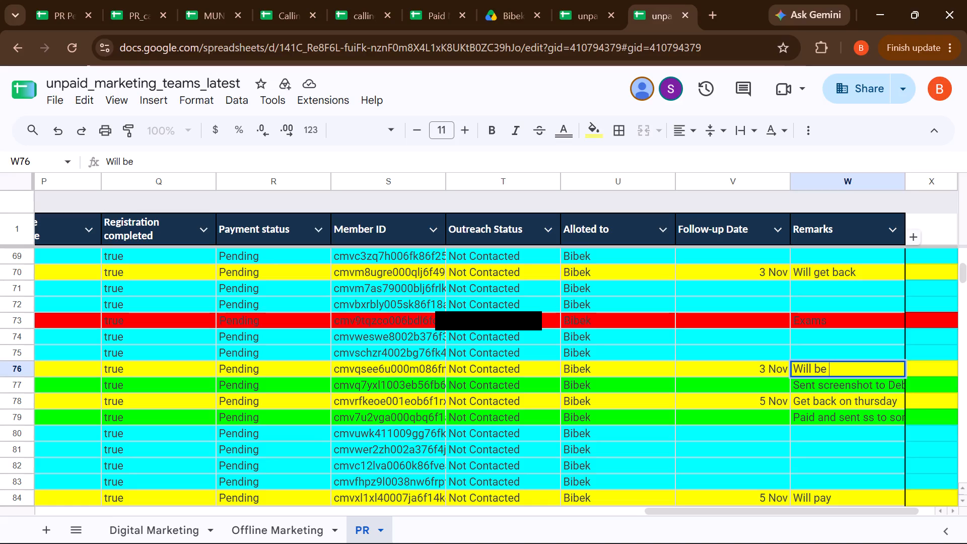
{"action": "type", "text": "back"}
{"action": "key", "text": "BackSpace"}
{"action": "key", "text": "BackSpace"}
{"action": "key", "text": "BackSpace"}
{"action": "key", "text": "BackSpace"}
{"action": "key", "text": "BackSpace"}
{"action": "key", "text": "BackSpace"}
{"action": "key", "text": "BackSpace"}
{"action": "type", "text": "pay tonight"}
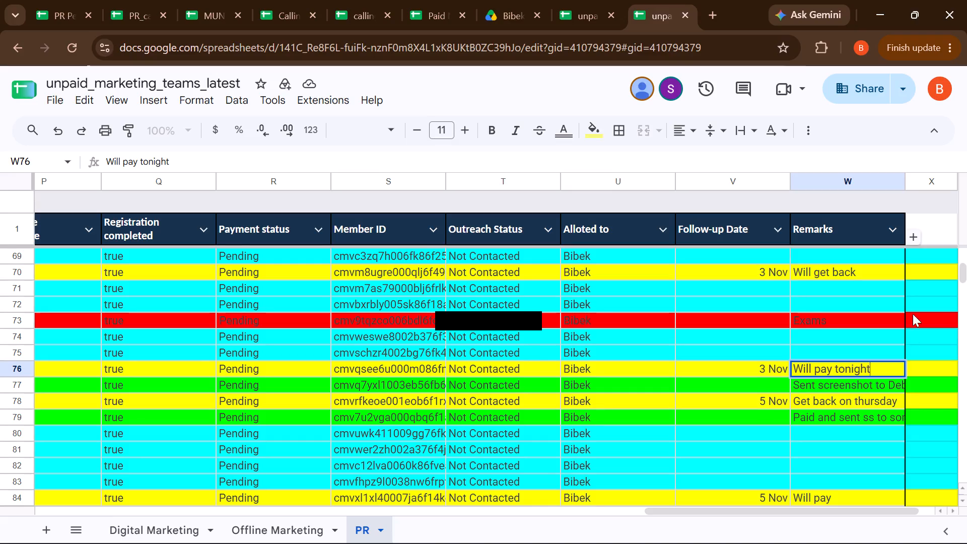
{"action": "left_click", "coordinate": [813, 313]}
Check the Follow-up Date and Remarks entries above row 76 for another yellow contact to call, ending at row 66.
{"action": "key", "text": "Up"}
{"action": "key", "text": "Up"}
{"action": "key", "text": "Up"}
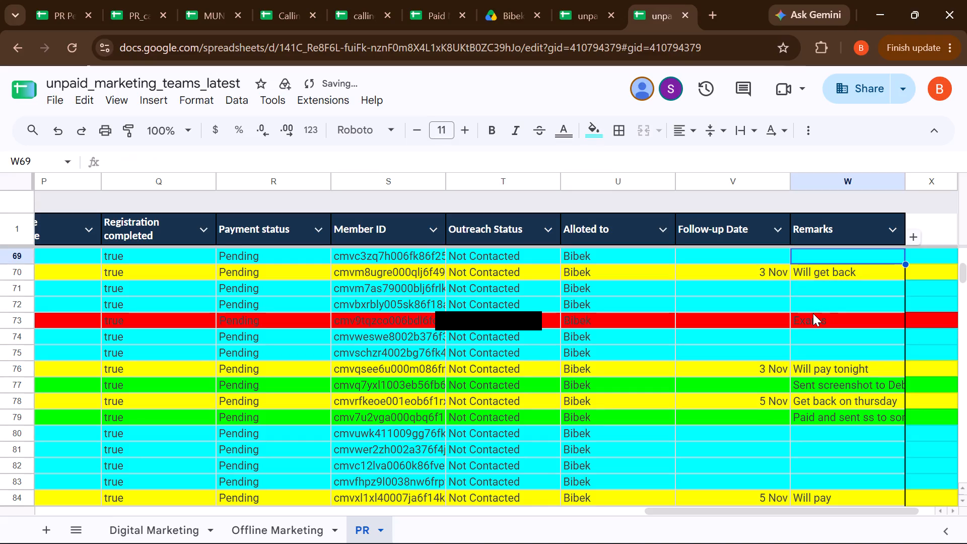
{"action": "key", "text": "Left"}
{"action": "key", "text": "Left"}
{"action": "key", "text": "Left"}
{"action": "key", "text": "Left"}
{"action": "key", "text": "Left"}
{"action": "key", "text": "Right"}
{"action": "key", "text": "Right"}
{"action": "key", "text": "Right"}
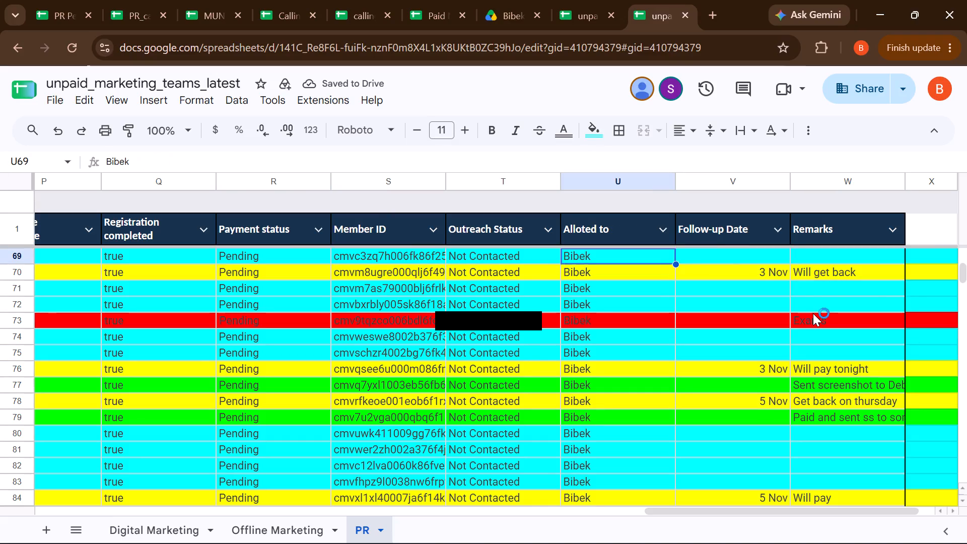
{"action": "key", "text": "Up"}
{"action": "key", "text": "Up"}
{"action": "key", "text": "Up"}
{"action": "key", "text": "Up"}
{"action": "key", "text": "Down"}
{"action": "key", "text": "Down"}
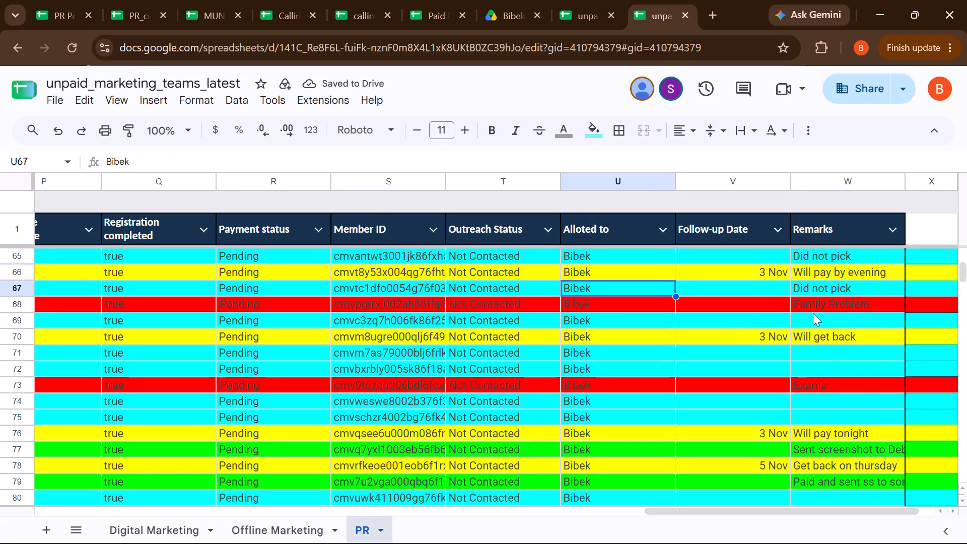
{"action": "key", "text": "Up"}
Look up the Name and Phone cells of the yellow follow-up contact in row 66 of the PR sheet.
{"action": "key", "text": "Left"}
{"action": "key", "text": "Left"}
{"action": "key", "text": "Left"}
{"action": "key", "text": "Left"}
{"action": "key", "text": "Left"}
{"action": "key", "text": "Left"}
{"action": "key", "text": "Left"}
{"action": "key", "text": "Left"}
{"action": "key", "text": "Left"}
{"action": "key", "text": "Left"}
{"action": "key", "text": "Left"}
{"action": "key", "text": "Left"}
{"action": "key", "text": "Left"}
{"action": "key", "text": "Left"}
{"action": "key", "text": "Left"}
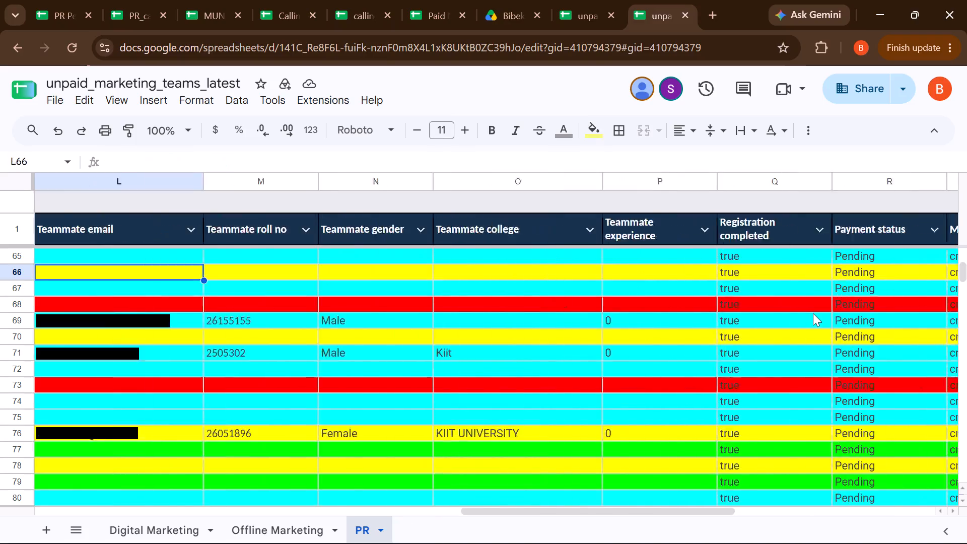
{"action": "key", "text": "Left"}
{"action": "key", "text": "Left"}
{"action": "key", "text": "Left"}
{"action": "key", "text": "Left"}
{"action": "key", "text": "Left"}
{"action": "key", "text": "Left"}
{"action": "key", "text": "Left"}
{"action": "key", "text": "Right"}
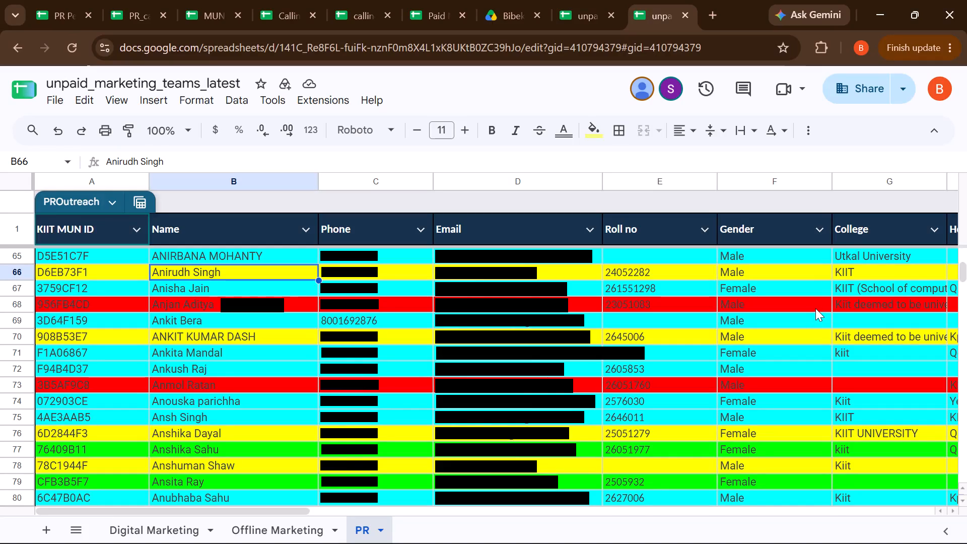
{"action": "key", "text": "Right"}
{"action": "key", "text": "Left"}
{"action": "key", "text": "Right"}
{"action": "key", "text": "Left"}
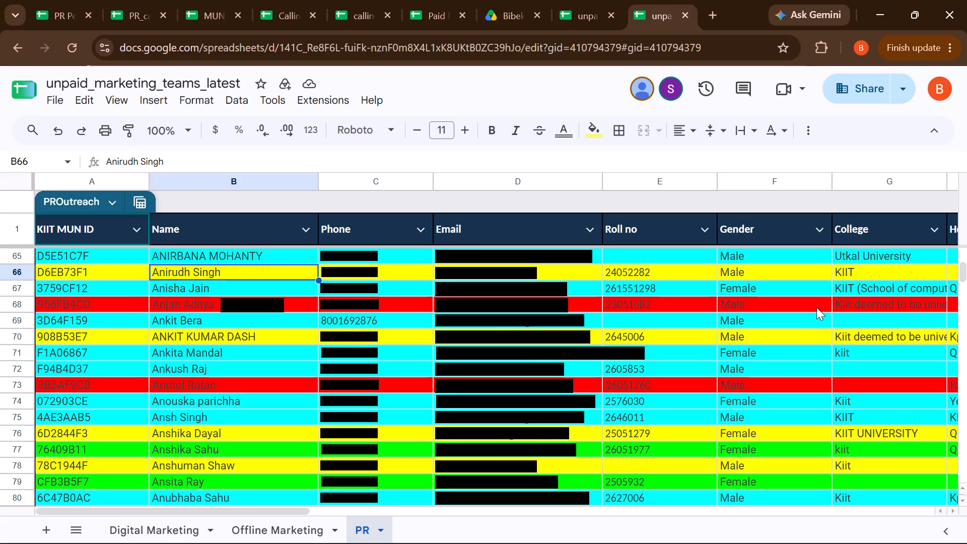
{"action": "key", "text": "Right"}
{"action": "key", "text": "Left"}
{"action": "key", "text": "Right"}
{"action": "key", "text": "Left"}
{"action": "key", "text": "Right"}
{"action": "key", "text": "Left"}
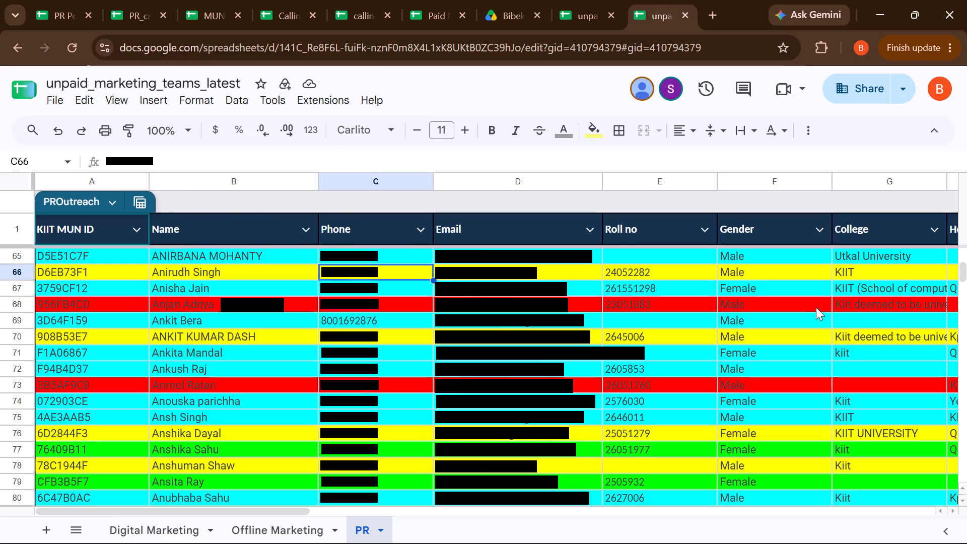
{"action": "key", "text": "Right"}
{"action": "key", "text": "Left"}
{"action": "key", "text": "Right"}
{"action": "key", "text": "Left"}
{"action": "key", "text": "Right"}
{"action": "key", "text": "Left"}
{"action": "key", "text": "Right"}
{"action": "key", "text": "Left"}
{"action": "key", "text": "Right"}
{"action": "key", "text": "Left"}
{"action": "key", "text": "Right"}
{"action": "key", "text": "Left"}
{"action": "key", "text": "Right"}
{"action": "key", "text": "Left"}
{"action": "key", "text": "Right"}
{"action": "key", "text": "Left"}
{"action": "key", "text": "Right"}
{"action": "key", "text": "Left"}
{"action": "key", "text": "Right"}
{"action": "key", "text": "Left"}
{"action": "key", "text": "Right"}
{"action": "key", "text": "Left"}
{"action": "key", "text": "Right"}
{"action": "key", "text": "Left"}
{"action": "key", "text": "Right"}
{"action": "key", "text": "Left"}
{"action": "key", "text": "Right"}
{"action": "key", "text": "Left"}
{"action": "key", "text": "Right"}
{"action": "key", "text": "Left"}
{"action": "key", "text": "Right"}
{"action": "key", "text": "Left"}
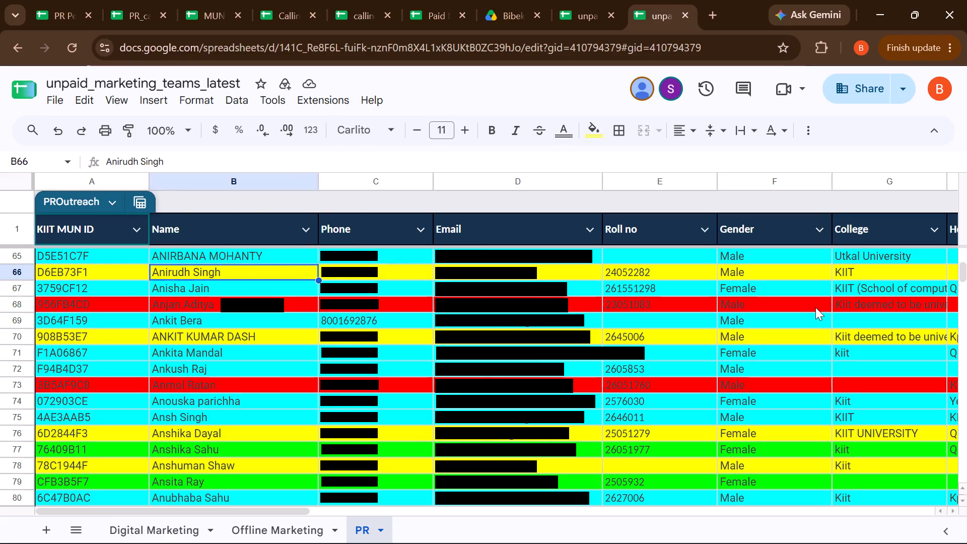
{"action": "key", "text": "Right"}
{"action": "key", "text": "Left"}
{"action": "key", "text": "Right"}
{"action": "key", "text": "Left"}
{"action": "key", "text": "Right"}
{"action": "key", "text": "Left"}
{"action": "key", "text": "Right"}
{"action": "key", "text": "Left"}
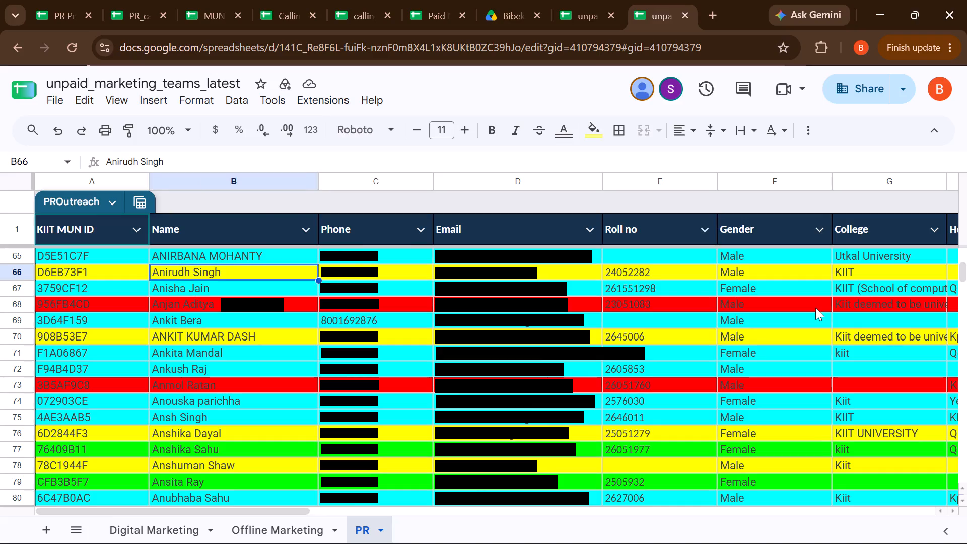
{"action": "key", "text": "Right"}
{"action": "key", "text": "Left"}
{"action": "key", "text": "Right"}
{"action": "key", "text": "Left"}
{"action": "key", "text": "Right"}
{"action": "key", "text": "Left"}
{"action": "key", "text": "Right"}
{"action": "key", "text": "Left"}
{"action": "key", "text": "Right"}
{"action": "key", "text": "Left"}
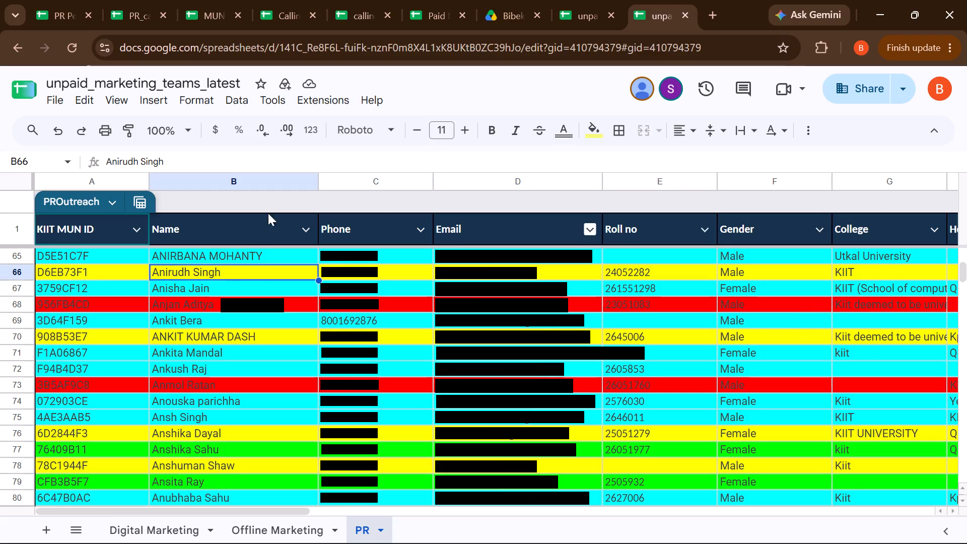
Find where Bibek's contacts begin above row 66 of the PR sheet by checking the Alloted to column around row 62.
{"action": "left_click", "coordinate": [18, 272]}
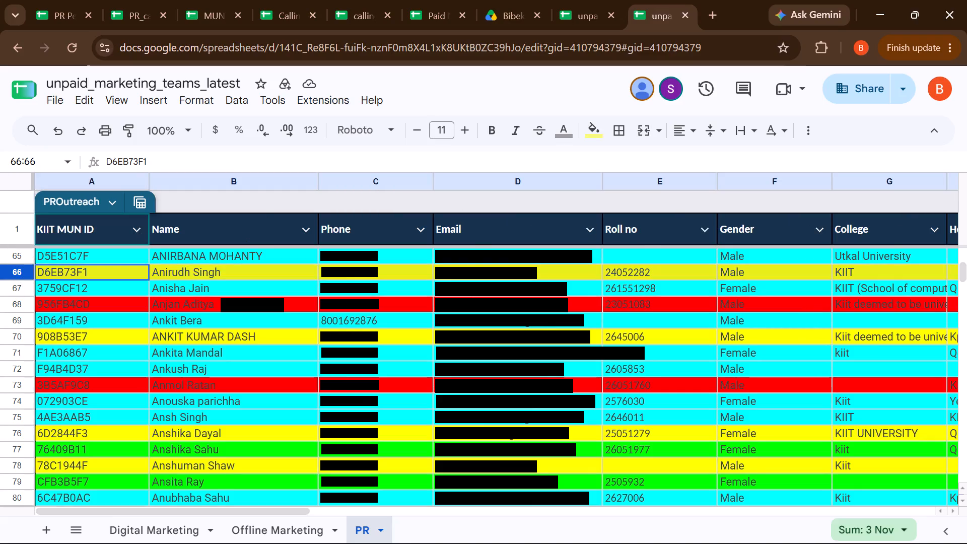
{"action": "left_click", "coordinate": [223, 269]}
{"action": "key", "text": "Up"}
{"action": "key", "text": "Up"}
{"action": "key", "text": "Up"}
{"action": "key", "text": "Up"}
{"action": "key", "text": "Up"}
{"action": "key", "text": "Up"}
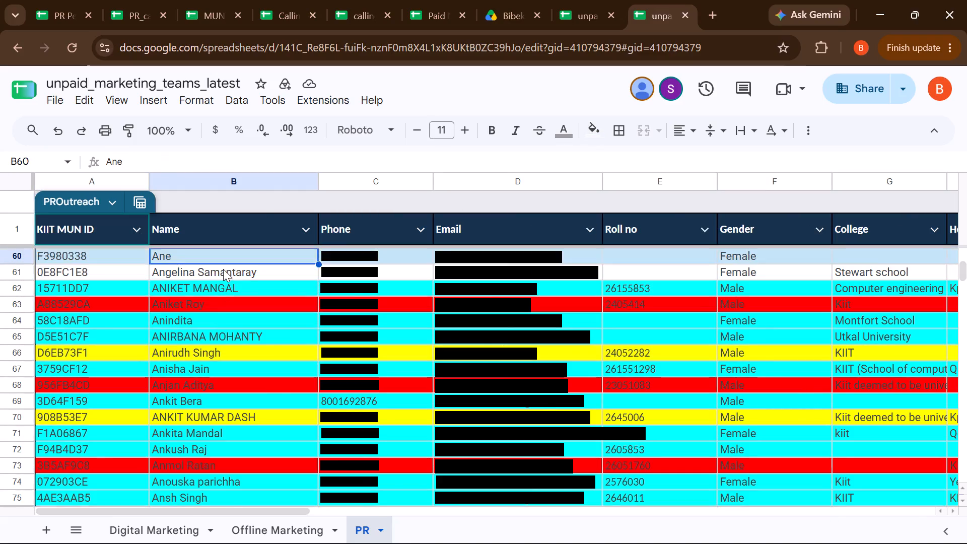
{"action": "key", "text": "Up"}
{"action": "key", "text": "Down"}
{"action": "key", "text": "Down"}
{"action": "key", "text": "Down"}
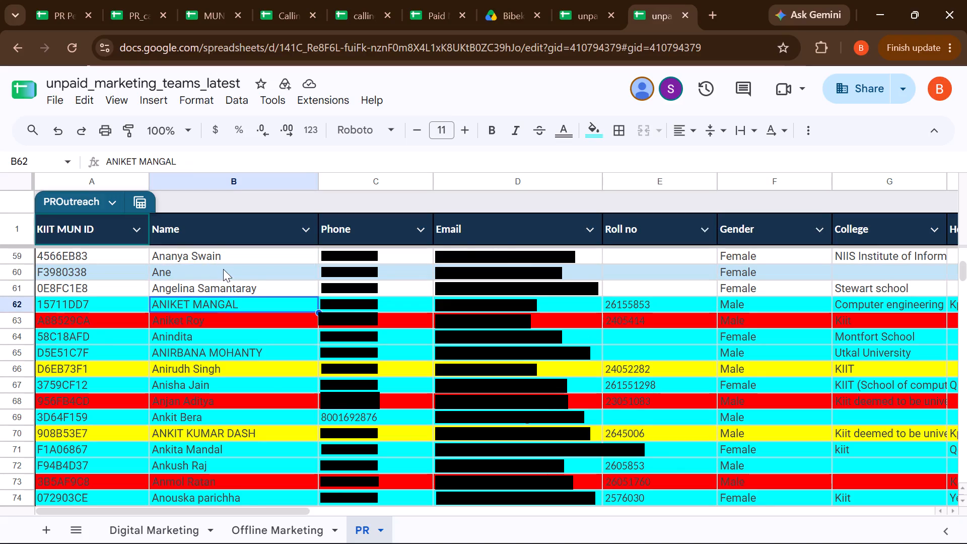
{"action": "key", "text": "Right"}
{"action": "key", "text": "Right"}
{"action": "key", "text": "Right"}
{"action": "key", "text": "Right"}
{"action": "key", "text": "Right"}
{"action": "key", "text": "Right"}
{"action": "key", "text": "Right"}
{"action": "key", "text": "Right"}
{"action": "key", "text": "Right"}
{"action": "key", "text": "Right"}
{"action": "key", "text": "Right"}
{"action": "key", "text": "Right"}
{"action": "key", "text": "Right"}
{"action": "key", "text": "Right"}
{"action": "key", "text": "Right"}
{"action": "key", "text": "Right"}
{"action": "key", "text": "Right"}
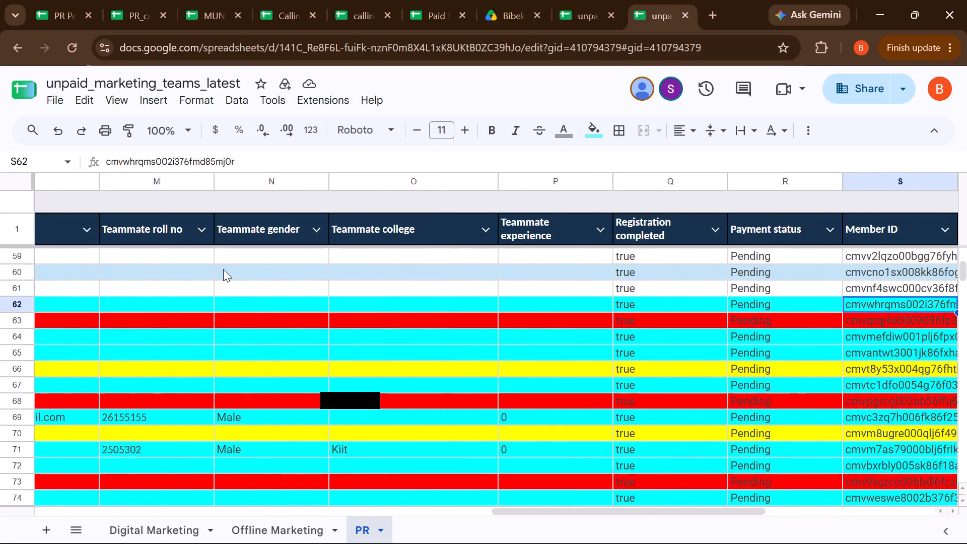
{"action": "key", "text": "Right"}
{"action": "key", "text": "Right"}
{"action": "key", "text": "Right"}
{"action": "key", "text": "Right"}
{"action": "key", "text": "Left"}
{"action": "key", "text": "Left"}
Review the Alloted to, Follow-up Date and Remarks entries from row 62 down to row 85 for the next contact to call.
{"action": "key", "text": "Down"}
{"action": "key", "text": "Down"}
{"action": "key", "text": "Down"}
{"action": "key", "text": "Down"}
{"action": "key", "text": "Down"}
{"action": "key", "text": "Down"}
{"action": "key", "text": "Down"}
{"action": "key", "text": "Down"}
{"action": "key", "text": "Down"}
{"action": "key", "text": "Down"}
{"action": "key", "text": "Down"}
{"action": "key", "text": "Down"}
{"action": "key", "text": "Down"}
{"action": "key", "text": "Down"}
{"action": "key", "text": "Down"}
{"action": "key", "text": "Down"}
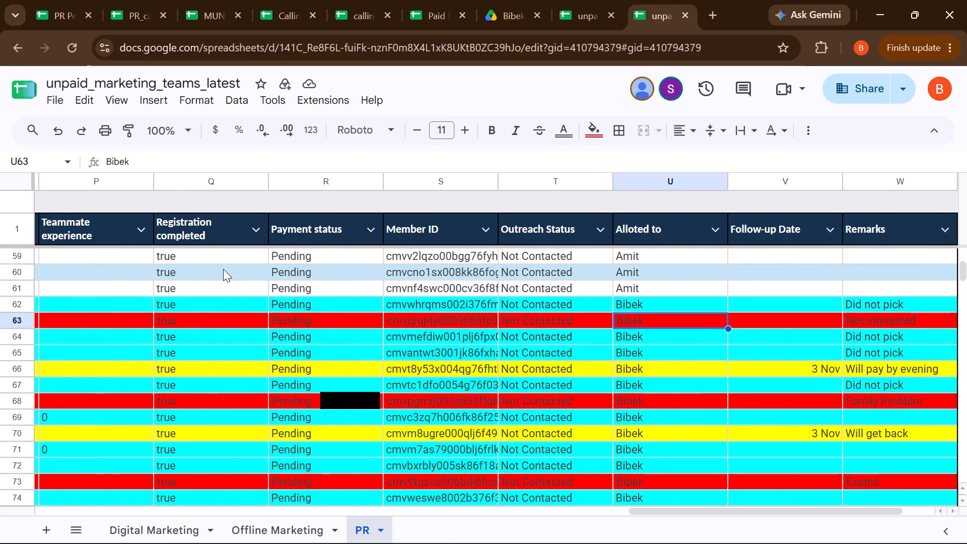
{"action": "key", "text": "Down"}
{"action": "key", "text": "Down"}
{"action": "key", "text": "Down"}
{"action": "key", "text": "Down"}
{"action": "key", "text": "Down"}
{"action": "key", "text": "Down"}
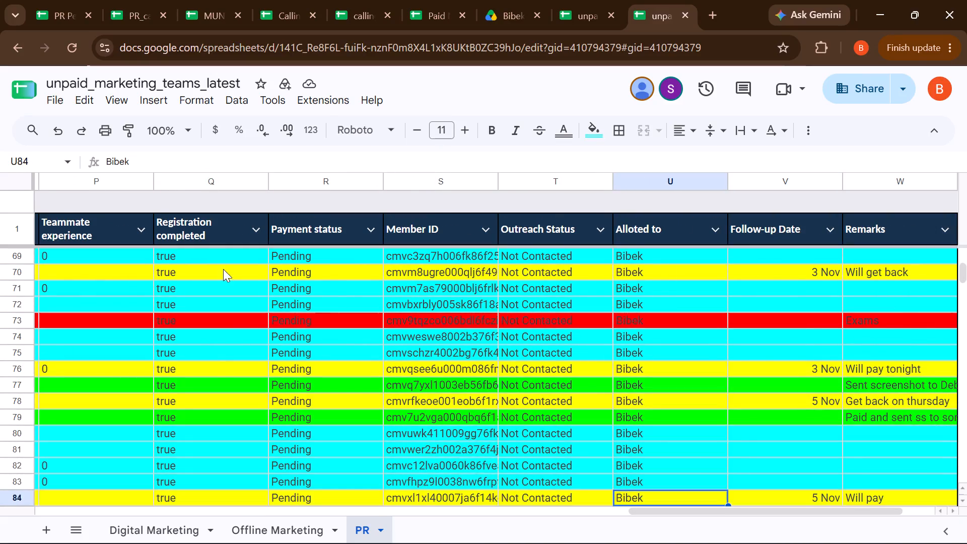
{"action": "key", "text": "Down"}
Look up the Name and Phone cells of the uncoloured contact in row 85 of the PR sheet.
{"action": "key", "text": "Left"}
{"action": "key", "text": "Left"}
{"action": "key", "text": "Left"}
{"action": "key", "text": "Left"}
{"action": "key", "text": "Left"}
{"action": "key", "text": "Left"}
{"action": "key", "text": "Left"}
{"action": "key", "text": "Left"}
{"action": "key", "text": "Left"}
{"action": "key", "text": "Left"}
{"action": "key", "text": "Left"}
{"action": "key", "text": "Left"}
{"action": "key", "text": "Left"}
{"action": "key", "text": "Left"}
{"action": "key", "text": "Left"}
{"action": "key", "text": "Left"}
{"action": "key", "text": "Left"}
{"action": "key", "text": "Left"}
{"action": "key", "text": "Left"}
{"action": "key", "text": "Left"}
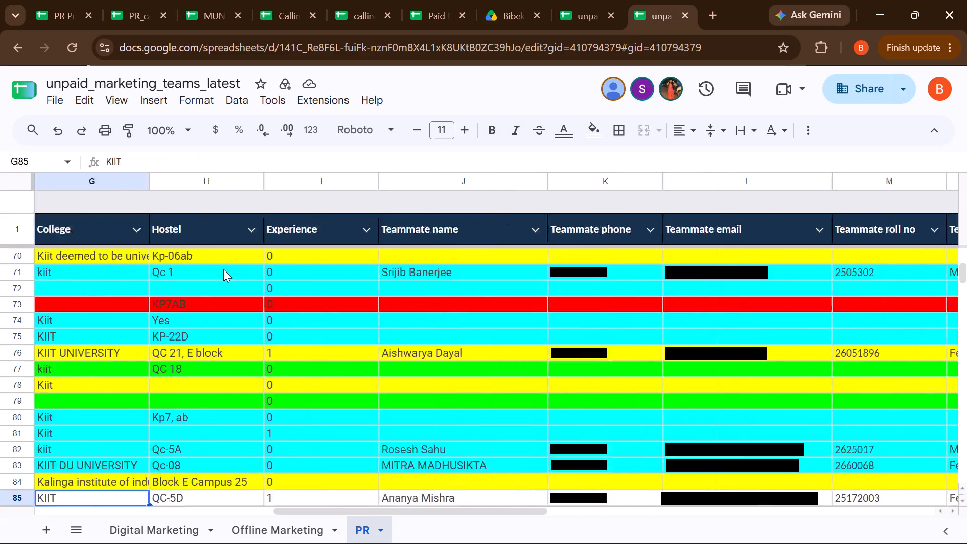
{"action": "key", "text": "Left"}
{"action": "key", "text": "Left"}
{"action": "key", "text": "Right"}
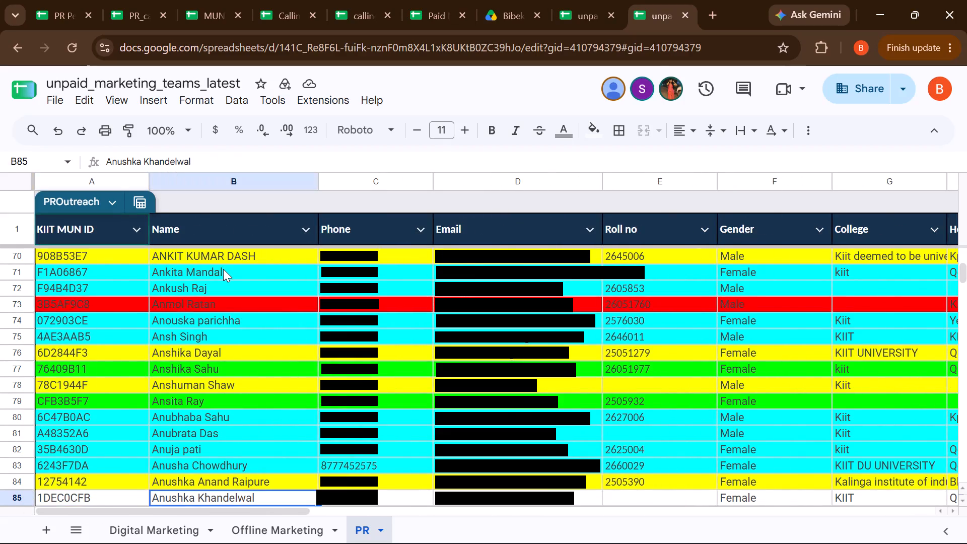
{"action": "key", "text": "Left"}
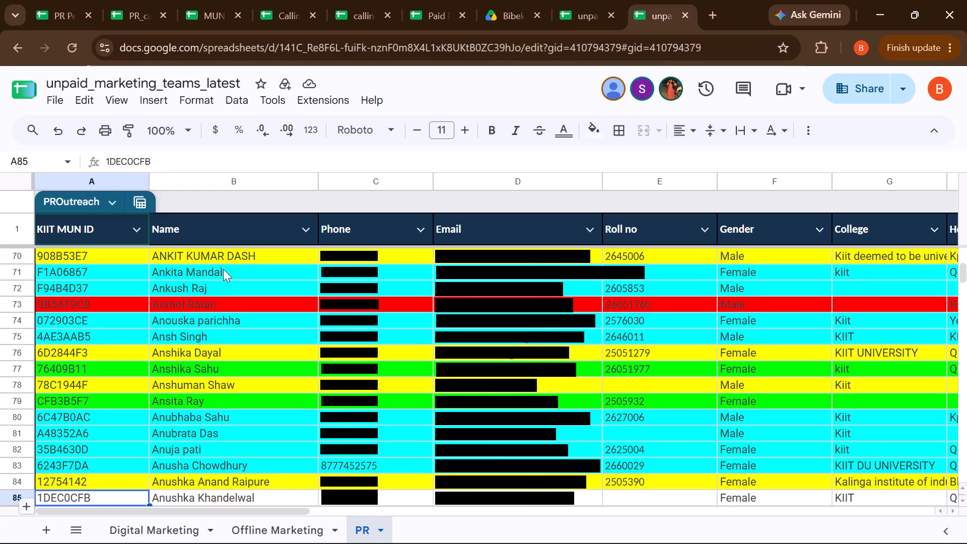
{"action": "key", "text": "Right"}
{"action": "key", "text": "Right"}
{"action": "key", "text": "Left"}
{"action": "key", "text": "Right"}
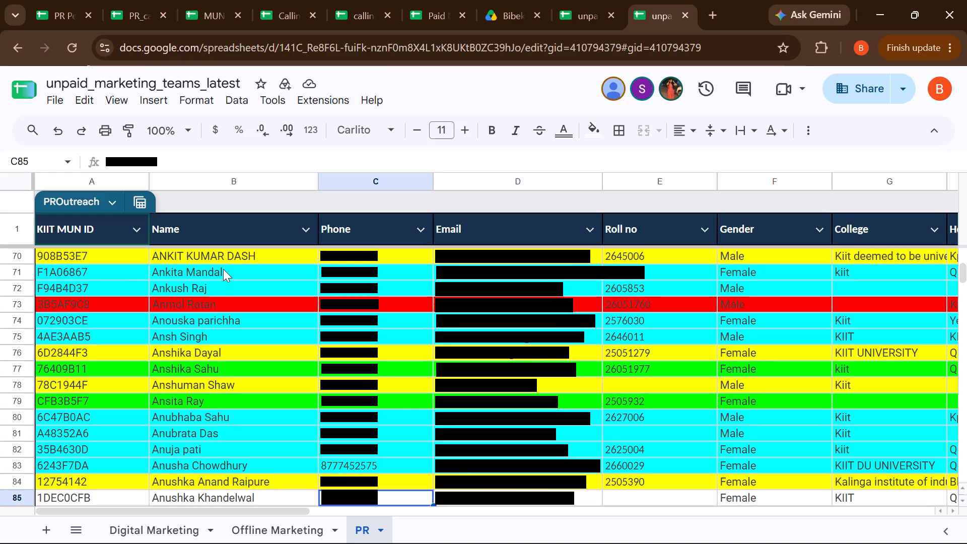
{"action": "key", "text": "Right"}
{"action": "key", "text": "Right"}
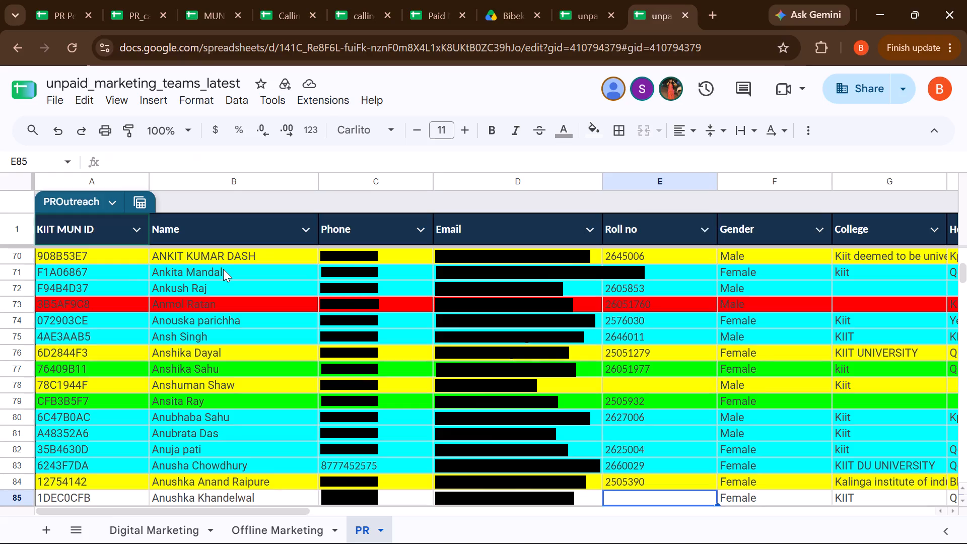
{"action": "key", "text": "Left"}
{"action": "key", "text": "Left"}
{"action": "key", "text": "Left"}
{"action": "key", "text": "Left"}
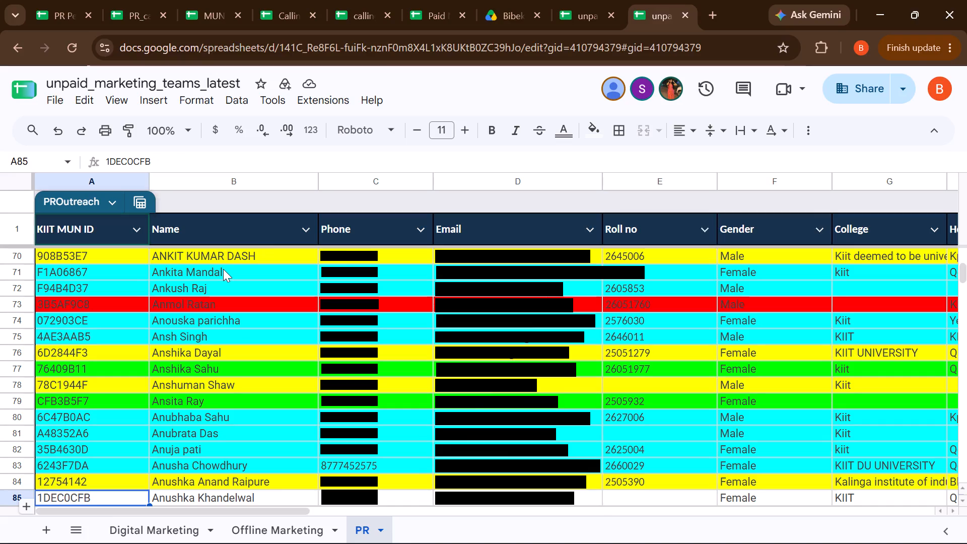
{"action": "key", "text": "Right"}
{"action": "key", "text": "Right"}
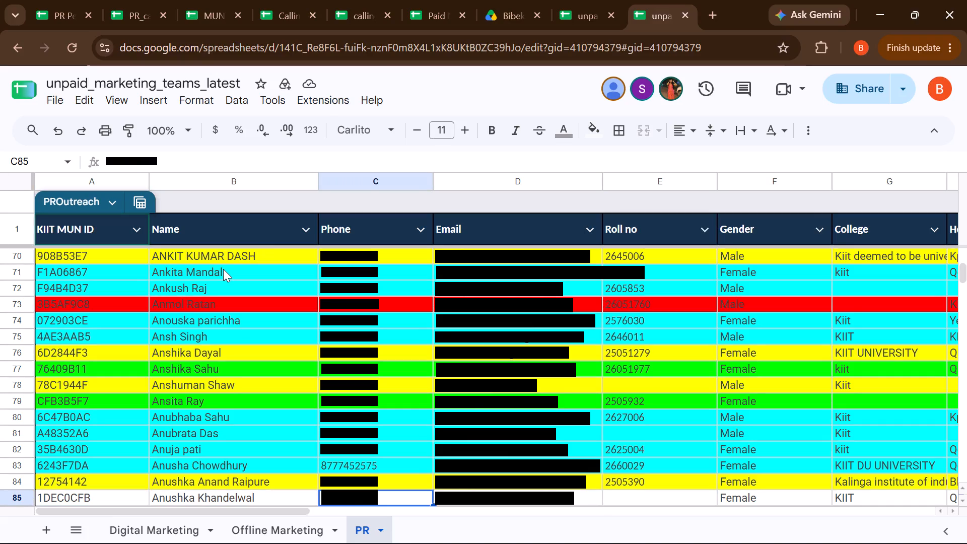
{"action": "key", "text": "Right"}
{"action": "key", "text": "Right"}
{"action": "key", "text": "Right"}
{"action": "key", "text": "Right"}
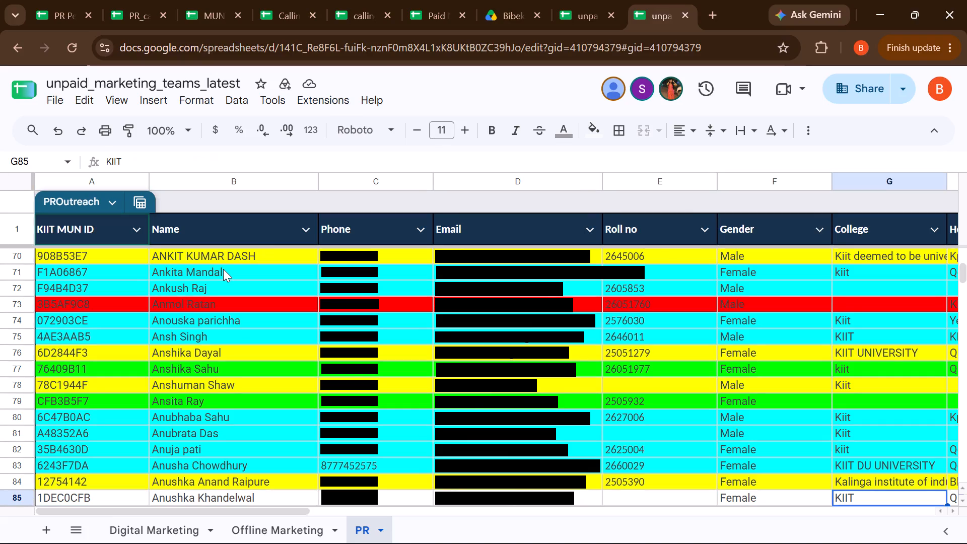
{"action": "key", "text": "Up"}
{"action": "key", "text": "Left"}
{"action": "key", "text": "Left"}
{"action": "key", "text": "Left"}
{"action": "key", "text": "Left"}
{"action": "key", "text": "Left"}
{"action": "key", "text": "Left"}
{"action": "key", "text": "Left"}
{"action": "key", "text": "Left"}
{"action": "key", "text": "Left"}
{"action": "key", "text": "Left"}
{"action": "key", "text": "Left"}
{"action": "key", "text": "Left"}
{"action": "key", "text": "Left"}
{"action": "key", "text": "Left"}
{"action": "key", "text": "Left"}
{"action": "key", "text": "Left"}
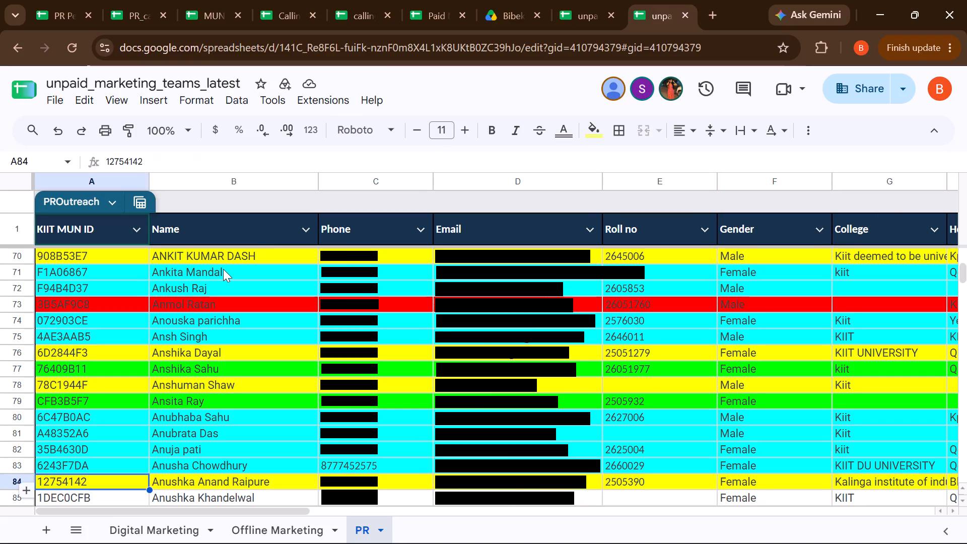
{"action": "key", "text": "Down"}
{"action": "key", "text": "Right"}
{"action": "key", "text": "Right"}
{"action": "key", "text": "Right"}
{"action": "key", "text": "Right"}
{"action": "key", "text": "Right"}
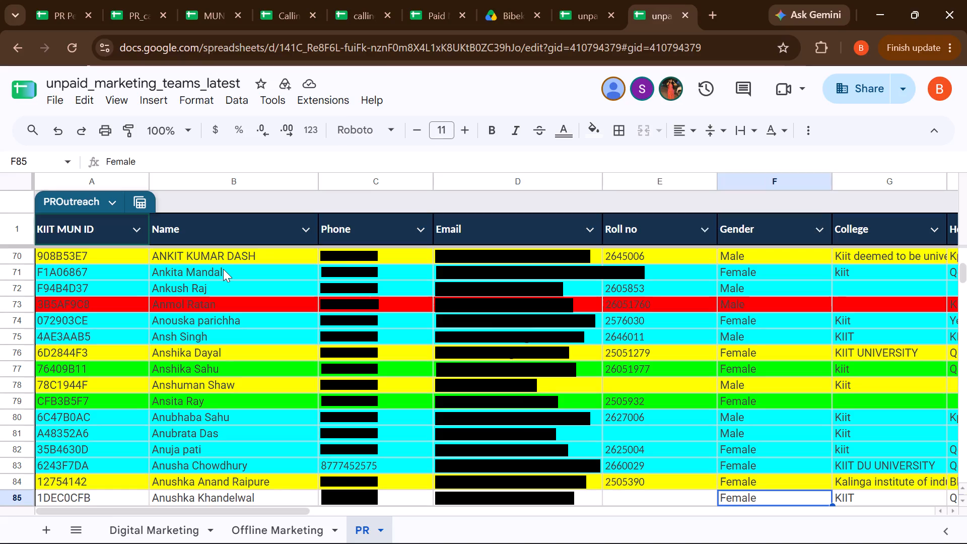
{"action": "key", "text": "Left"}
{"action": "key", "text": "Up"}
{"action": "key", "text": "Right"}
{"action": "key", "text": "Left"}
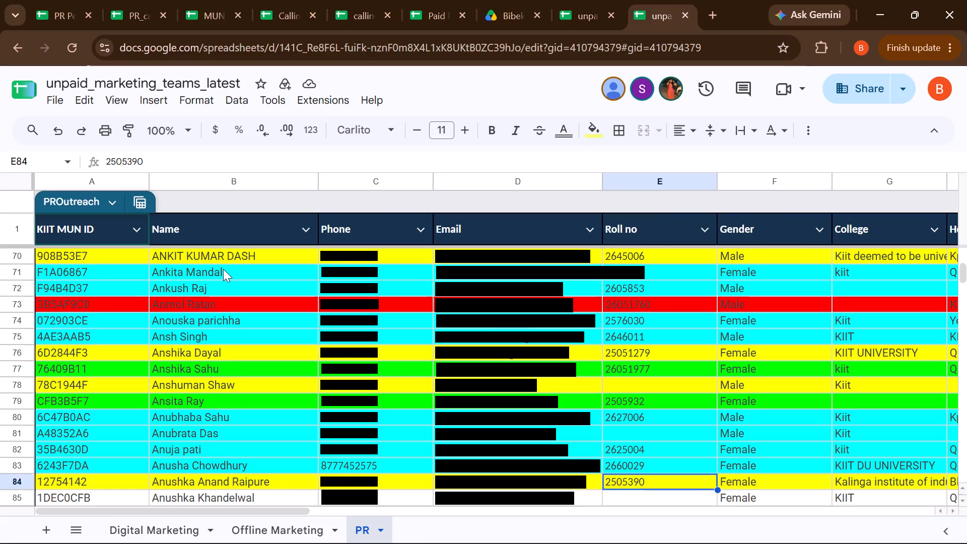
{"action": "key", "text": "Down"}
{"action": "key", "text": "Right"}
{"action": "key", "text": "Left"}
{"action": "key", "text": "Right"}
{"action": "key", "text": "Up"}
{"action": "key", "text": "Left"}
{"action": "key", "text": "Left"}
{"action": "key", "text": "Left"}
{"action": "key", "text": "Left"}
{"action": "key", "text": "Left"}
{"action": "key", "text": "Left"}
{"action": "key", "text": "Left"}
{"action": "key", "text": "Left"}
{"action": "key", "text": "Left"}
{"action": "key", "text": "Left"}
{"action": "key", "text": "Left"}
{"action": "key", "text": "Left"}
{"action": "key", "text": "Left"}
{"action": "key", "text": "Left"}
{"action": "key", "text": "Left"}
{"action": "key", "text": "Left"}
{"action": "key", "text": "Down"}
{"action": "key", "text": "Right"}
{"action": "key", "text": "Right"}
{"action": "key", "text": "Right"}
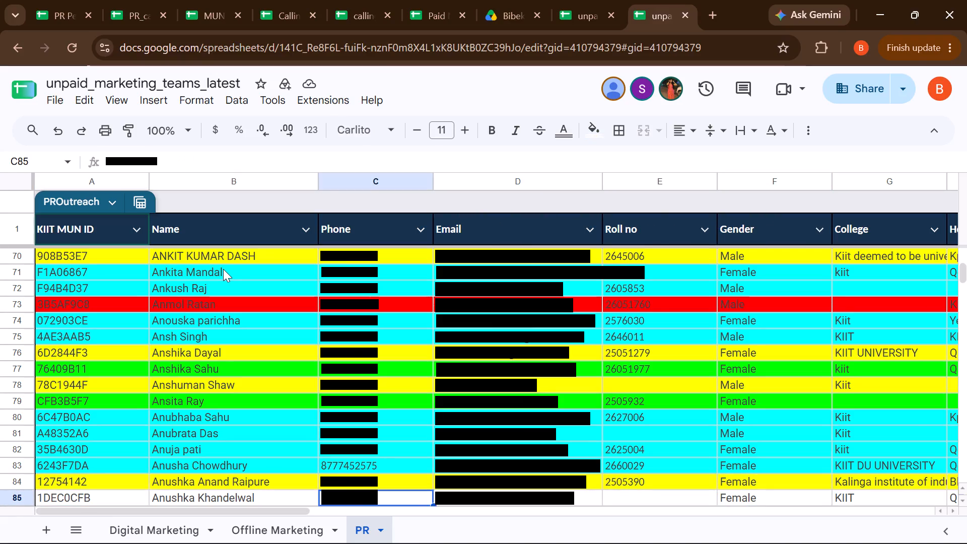
Enter the remark "Sent to Pallavi" in the Remarks cell of row 85 in the PR sheet.
{"action": "key", "text": "Right"}
{"action": "key", "text": "Right"}
{"action": "key", "text": "Right"}
{"action": "key", "text": "Right"}
{"action": "key", "text": "Right"}
{"action": "key", "text": "Right"}
{"action": "key", "text": "Right"}
{"action": "key", "text": "Right"}
{"action": "key", "text": "Right"}
{"action": "key", "text": "Right"}
{"action": "key", "text": "Right"}
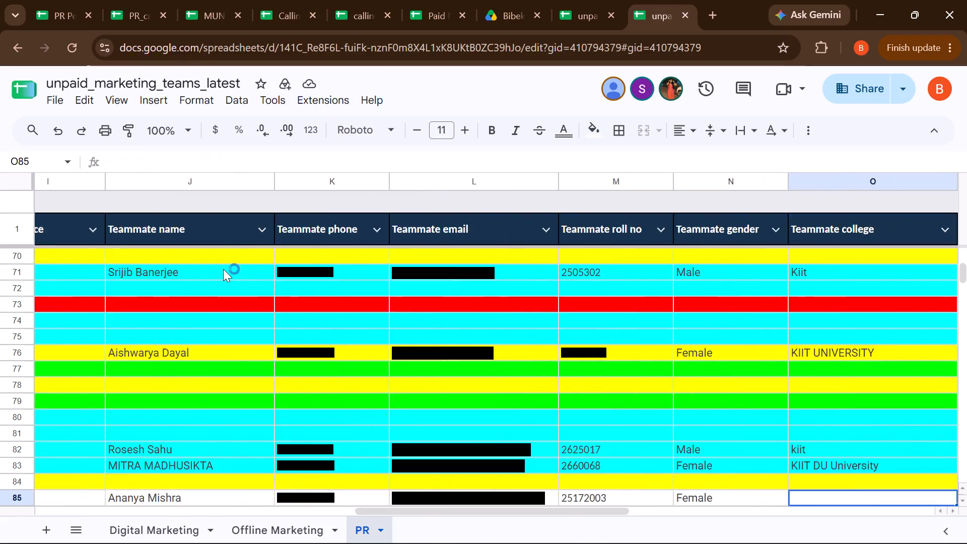
{"action": "key", "text": "Right"}
{"action": "key", "text": "Right"}
{"action": "key", "text": "Right"}
{"action": "key", "text": "Right"}
{"action": "key", "text": "Right"}
{"action": "key", "text": "Right"}
{"action": "key", "text": "Right"}
{"action": "key", "text": "Right"}
{"action": "key", "text": "Right"}
{"action": "key", "text": "Right"}
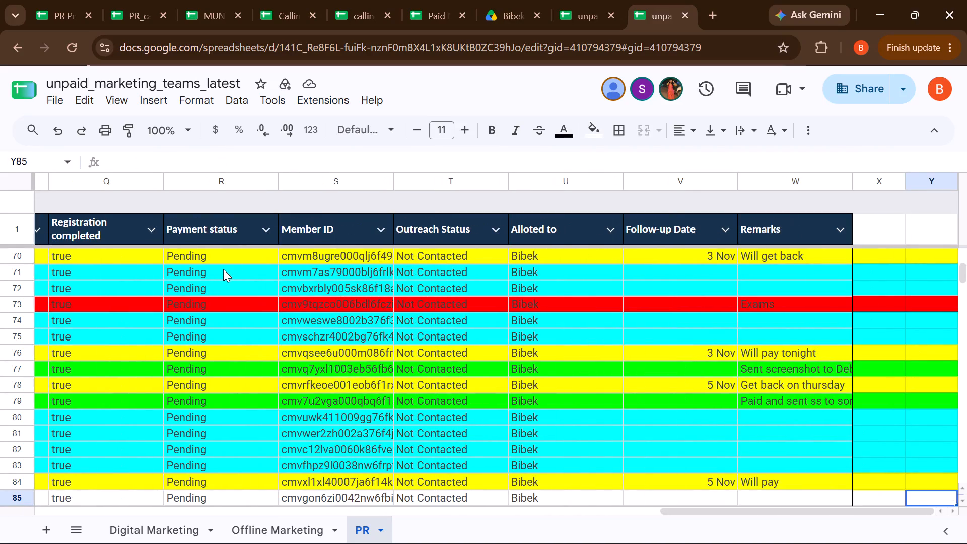
{"action": "key", "text": "Left"}
{"action": "key", "text": "Left"}
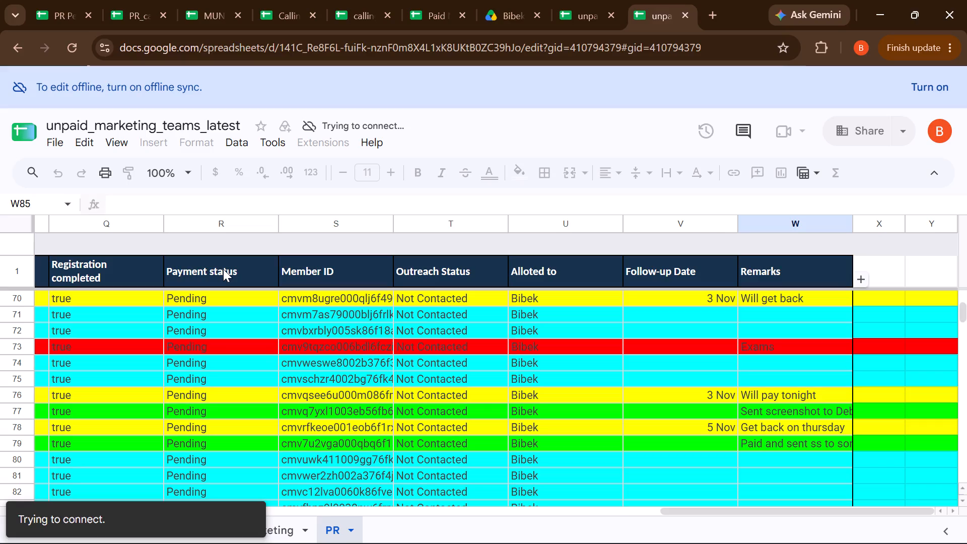
{"action": "scroll", "coordinate": [511, 377], "scroll_direction": "down", "scroll_amount": 2}
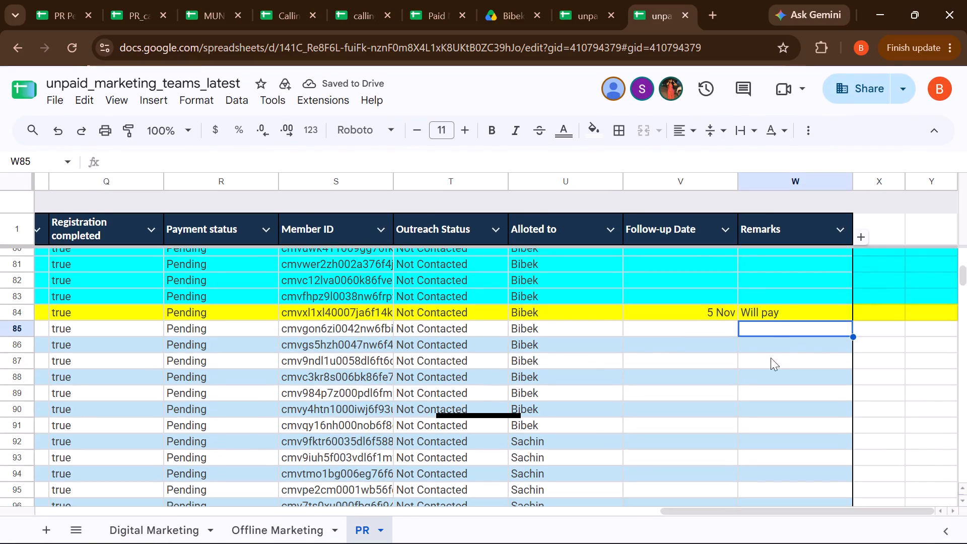
{"action": "double_click", "coordinate": [777, 328]}
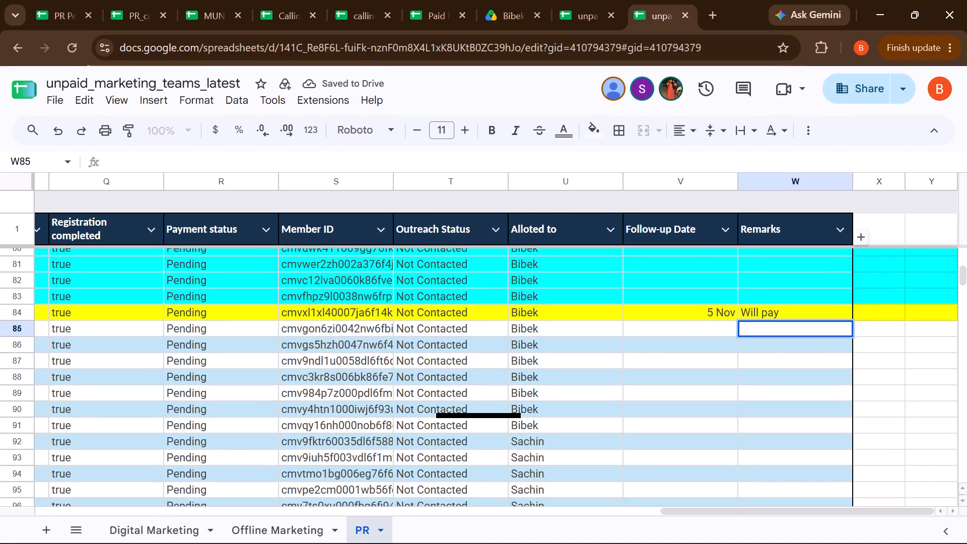
{"action": "double_click", "coordinate": [777, 328]}
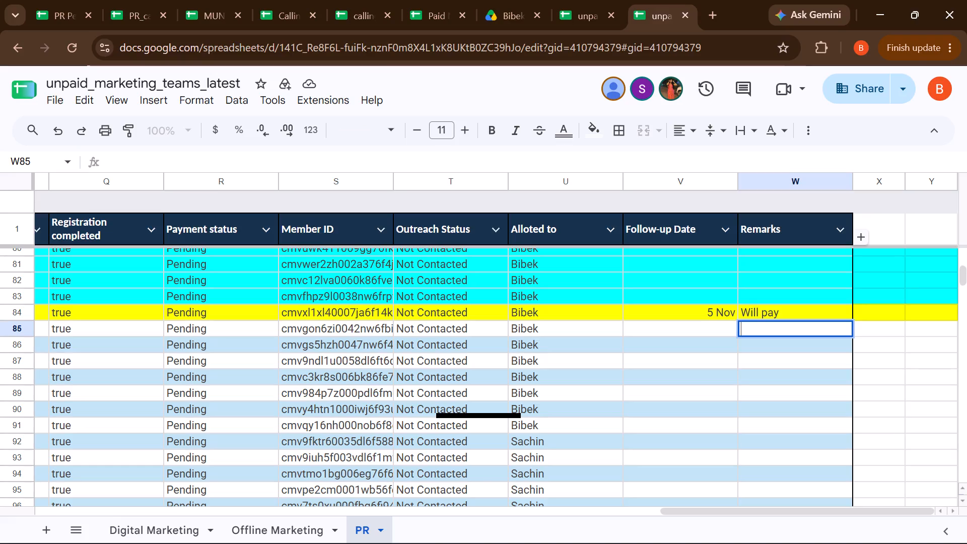
{"action": "type", "text": "Sent"}
{"action": "key", "text": "space"}
{"action": "type", "text": "to Pallavi"}
{"action": "left_click", "coordinate": [702, 336]}
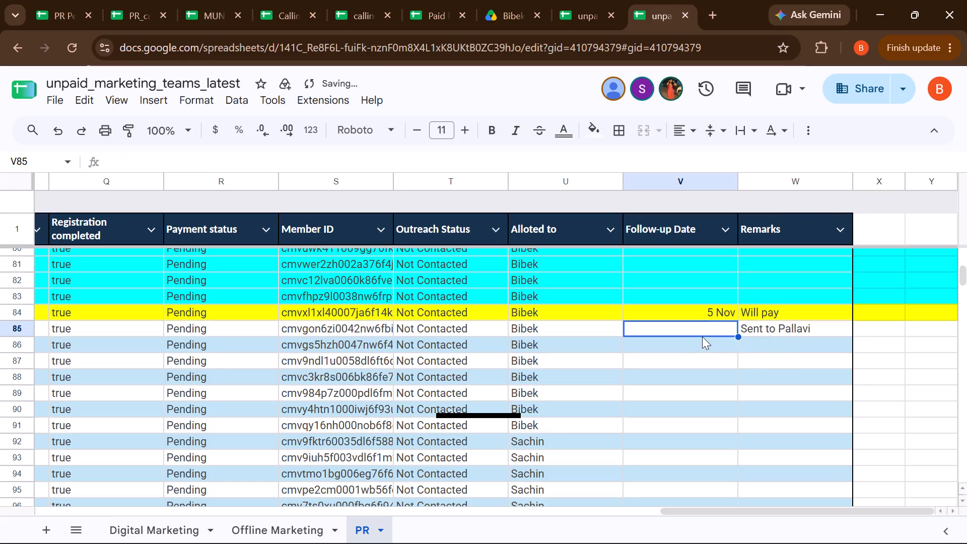
Fill the whole of row 85 with bright green, matching the rows of contacts who have paid.
{"action": "left_click", "coordinate": [15, 326]}
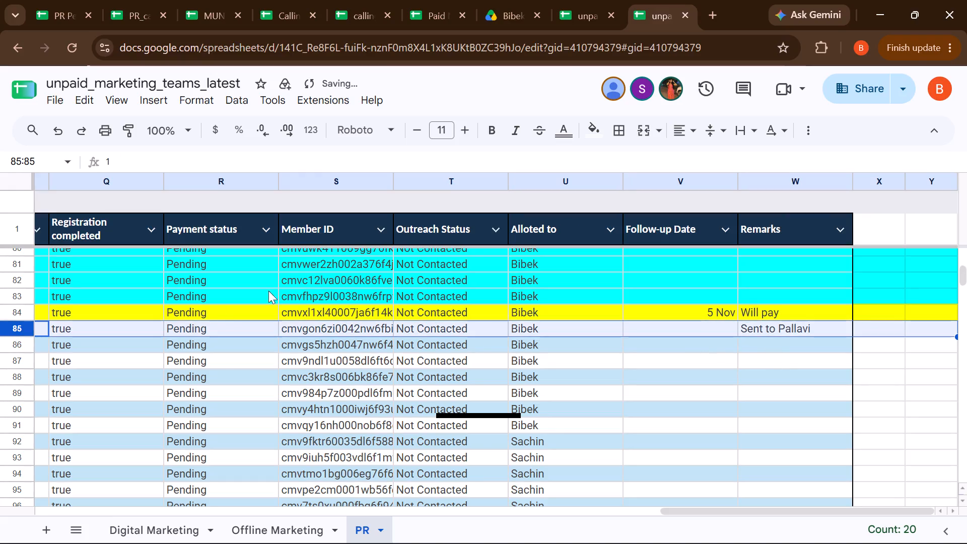
{"action": "scroll", "coordinate": [630, 40], "scroll_direction": "down", "scroll_amount": 2}
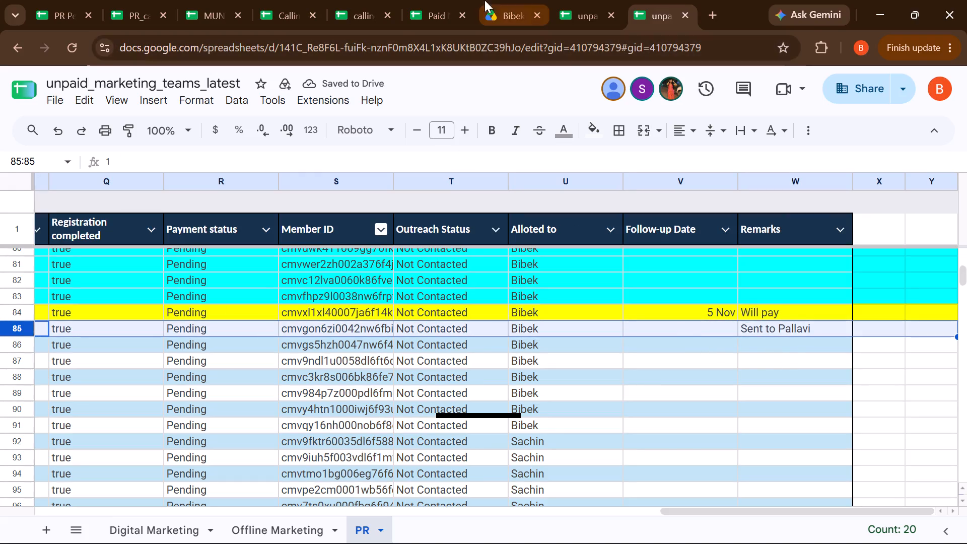
{"action": "left_click", "coordinate": [605, 129]}
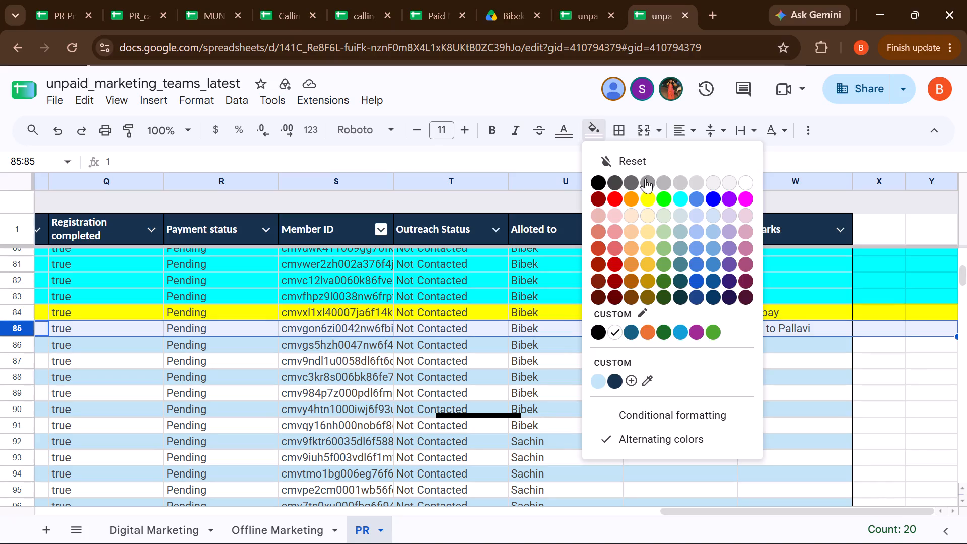
{"action": "left_click", "coordinate": [661, 197]}
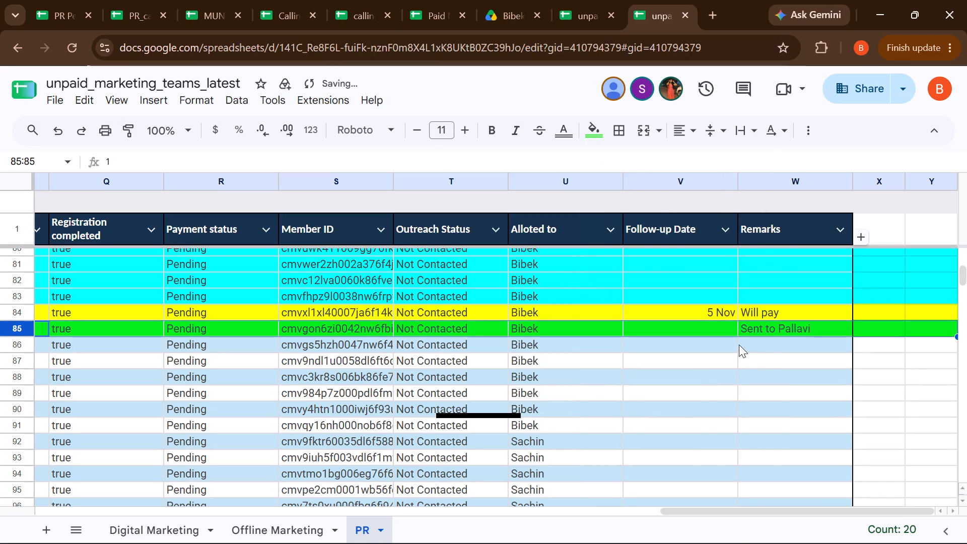
Look up the Name and Phone cells of Bibek's next uncontacted registrant in row 86 of the PR sheet.
{"action": "left_click", "coordinate": [739, 345]}
{"action": "key", "text": "Right"}
{"action": "key", "text": "Left"}
{"action": "key", "text": "Left"}
{"action": "key", "text": "Left"}
{"action": "key", "text": "Left"}
{"action": "key", "text": "Left"}
{"action": "key", "text": "Left"}
{"action": "key", "text": "Left"}
{"action": "key", "text": "Left"}
{"action": "key", "text": "Left"}
{"action": "key", "text": "Left"}
{"action": "key", "text": "Left"}
{"action": "key", "text": "Left"}
{"action": "key", "text": "Left"}
{"action": "key", "text": "Left"}
{"action": "key", "text": "Left"}
{"action": "key", "text": "Left"}
{"action": "key", "text": "Left"}
{"action": "key", "text": "Left"}
{"action": "key", "text": "Left"}
{"action": "key", "text": "Left"}
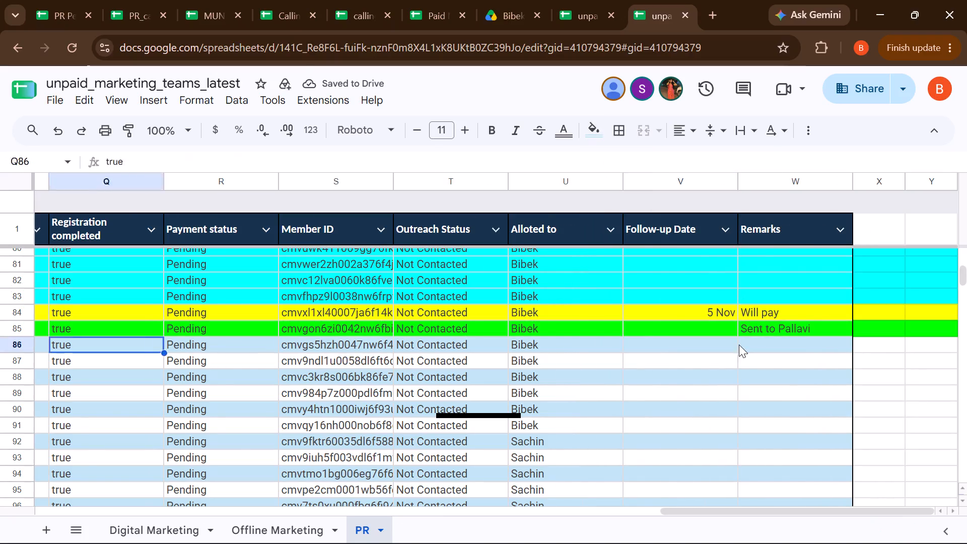
{"action": "key", "text": "Left"}
{"action": "key", "text": "Left"}
{"action": "key", "text": "Right"}
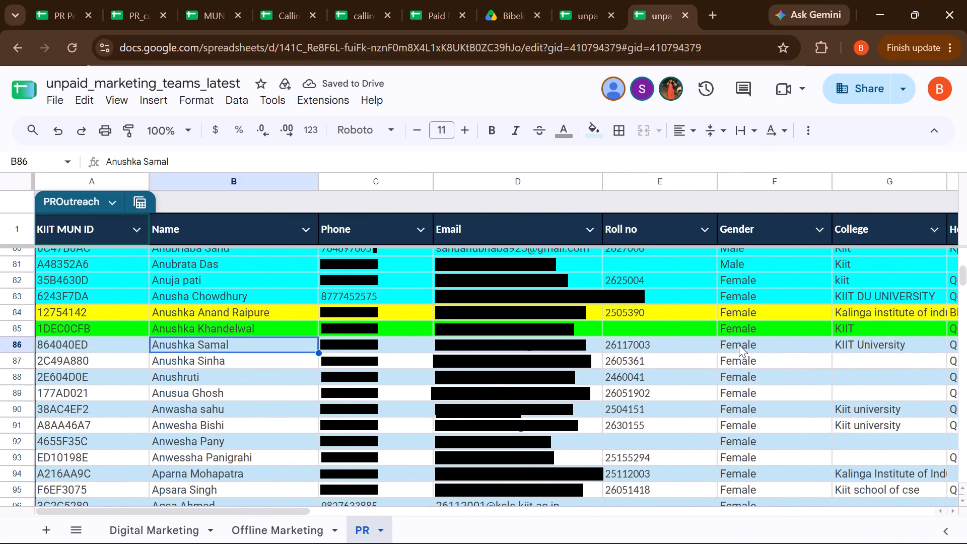
{"action": "key", "text": "Right"}
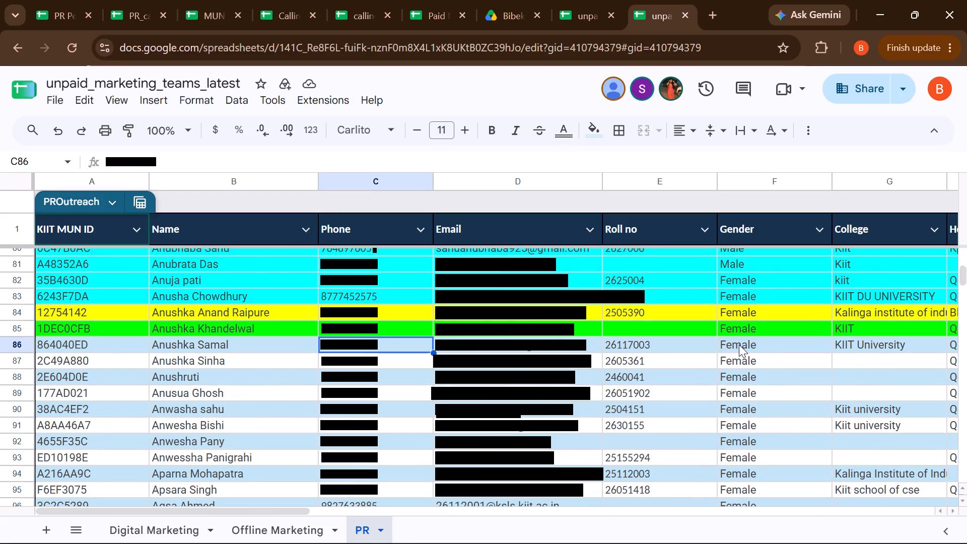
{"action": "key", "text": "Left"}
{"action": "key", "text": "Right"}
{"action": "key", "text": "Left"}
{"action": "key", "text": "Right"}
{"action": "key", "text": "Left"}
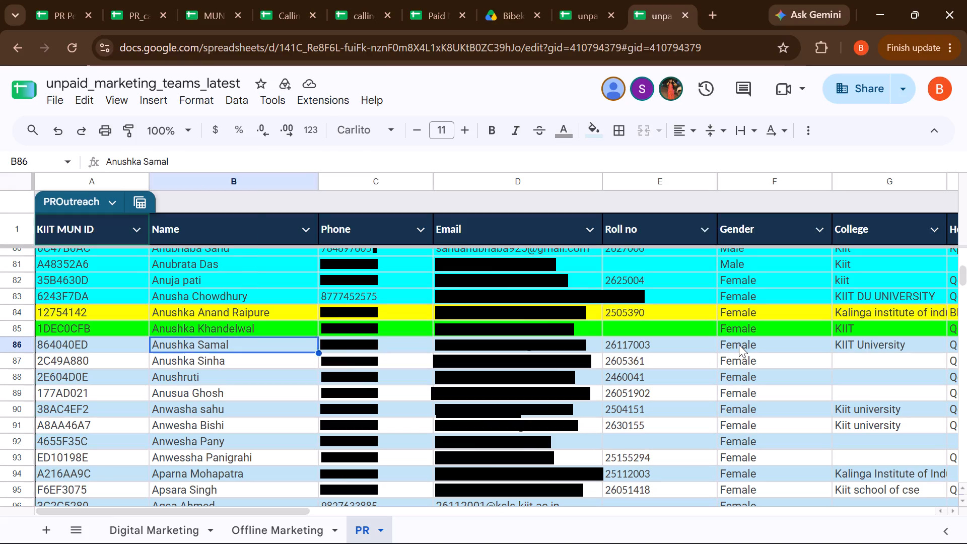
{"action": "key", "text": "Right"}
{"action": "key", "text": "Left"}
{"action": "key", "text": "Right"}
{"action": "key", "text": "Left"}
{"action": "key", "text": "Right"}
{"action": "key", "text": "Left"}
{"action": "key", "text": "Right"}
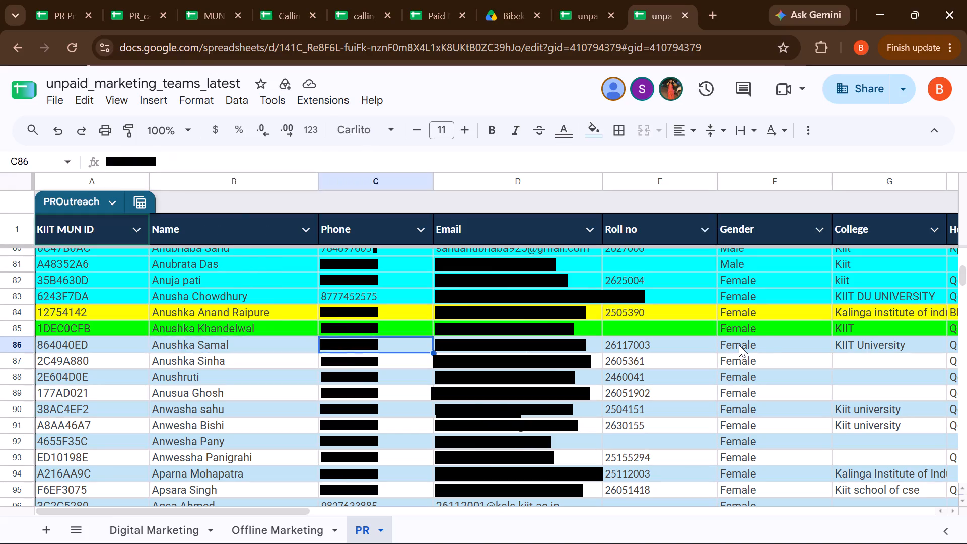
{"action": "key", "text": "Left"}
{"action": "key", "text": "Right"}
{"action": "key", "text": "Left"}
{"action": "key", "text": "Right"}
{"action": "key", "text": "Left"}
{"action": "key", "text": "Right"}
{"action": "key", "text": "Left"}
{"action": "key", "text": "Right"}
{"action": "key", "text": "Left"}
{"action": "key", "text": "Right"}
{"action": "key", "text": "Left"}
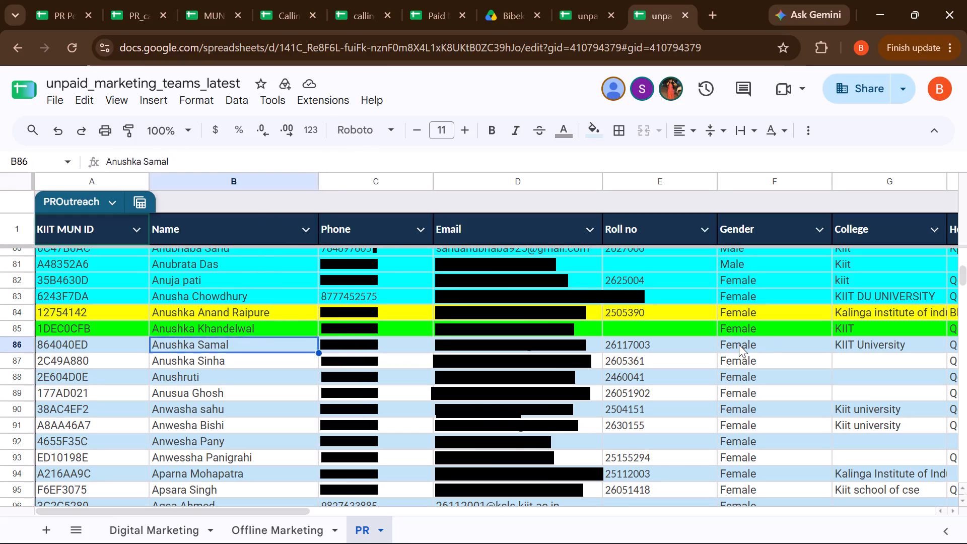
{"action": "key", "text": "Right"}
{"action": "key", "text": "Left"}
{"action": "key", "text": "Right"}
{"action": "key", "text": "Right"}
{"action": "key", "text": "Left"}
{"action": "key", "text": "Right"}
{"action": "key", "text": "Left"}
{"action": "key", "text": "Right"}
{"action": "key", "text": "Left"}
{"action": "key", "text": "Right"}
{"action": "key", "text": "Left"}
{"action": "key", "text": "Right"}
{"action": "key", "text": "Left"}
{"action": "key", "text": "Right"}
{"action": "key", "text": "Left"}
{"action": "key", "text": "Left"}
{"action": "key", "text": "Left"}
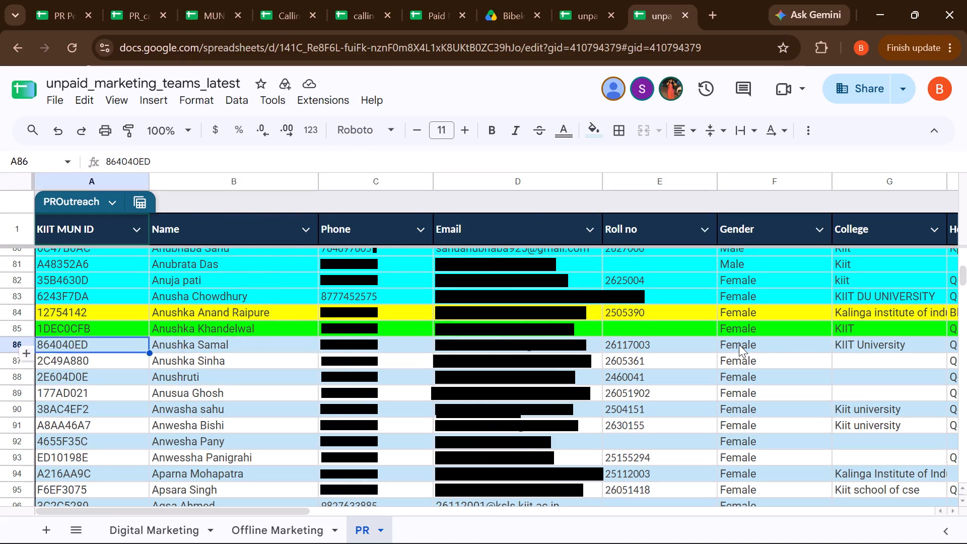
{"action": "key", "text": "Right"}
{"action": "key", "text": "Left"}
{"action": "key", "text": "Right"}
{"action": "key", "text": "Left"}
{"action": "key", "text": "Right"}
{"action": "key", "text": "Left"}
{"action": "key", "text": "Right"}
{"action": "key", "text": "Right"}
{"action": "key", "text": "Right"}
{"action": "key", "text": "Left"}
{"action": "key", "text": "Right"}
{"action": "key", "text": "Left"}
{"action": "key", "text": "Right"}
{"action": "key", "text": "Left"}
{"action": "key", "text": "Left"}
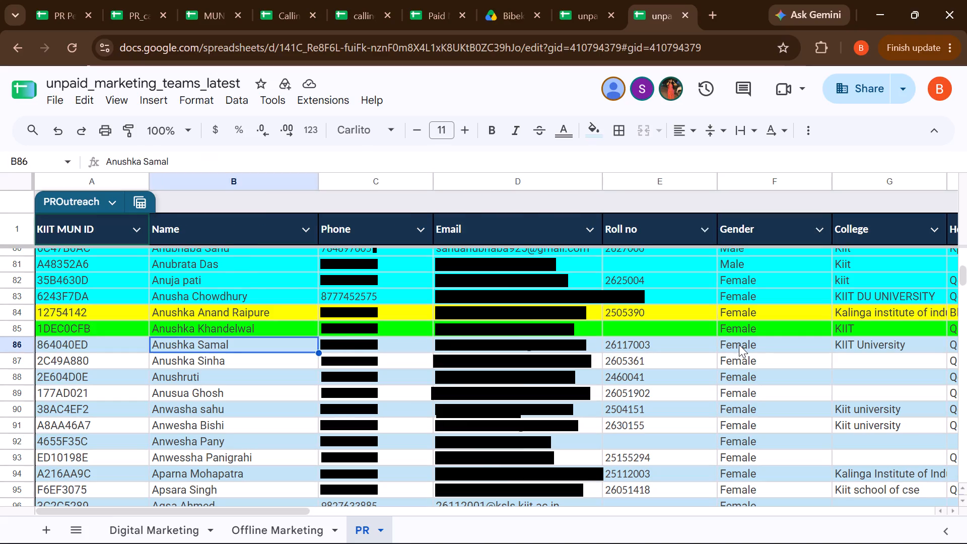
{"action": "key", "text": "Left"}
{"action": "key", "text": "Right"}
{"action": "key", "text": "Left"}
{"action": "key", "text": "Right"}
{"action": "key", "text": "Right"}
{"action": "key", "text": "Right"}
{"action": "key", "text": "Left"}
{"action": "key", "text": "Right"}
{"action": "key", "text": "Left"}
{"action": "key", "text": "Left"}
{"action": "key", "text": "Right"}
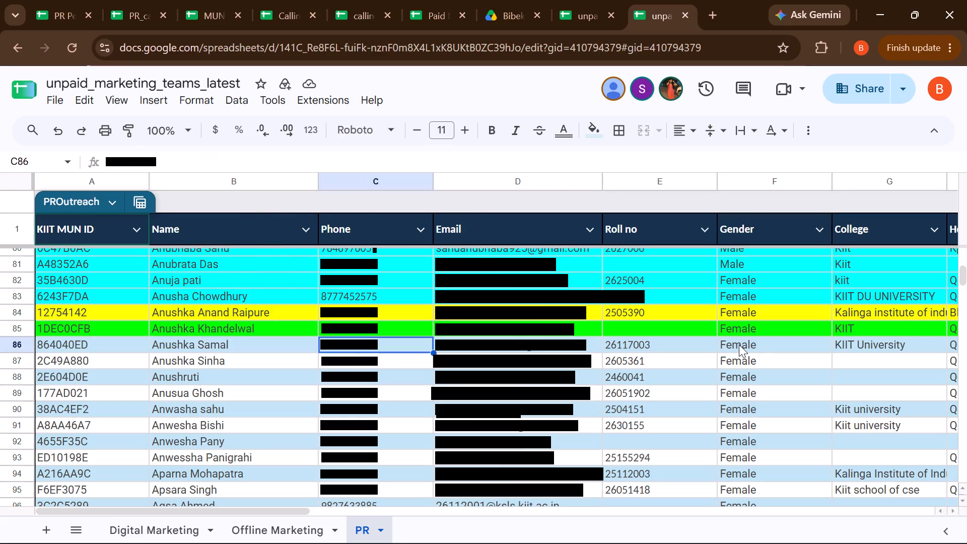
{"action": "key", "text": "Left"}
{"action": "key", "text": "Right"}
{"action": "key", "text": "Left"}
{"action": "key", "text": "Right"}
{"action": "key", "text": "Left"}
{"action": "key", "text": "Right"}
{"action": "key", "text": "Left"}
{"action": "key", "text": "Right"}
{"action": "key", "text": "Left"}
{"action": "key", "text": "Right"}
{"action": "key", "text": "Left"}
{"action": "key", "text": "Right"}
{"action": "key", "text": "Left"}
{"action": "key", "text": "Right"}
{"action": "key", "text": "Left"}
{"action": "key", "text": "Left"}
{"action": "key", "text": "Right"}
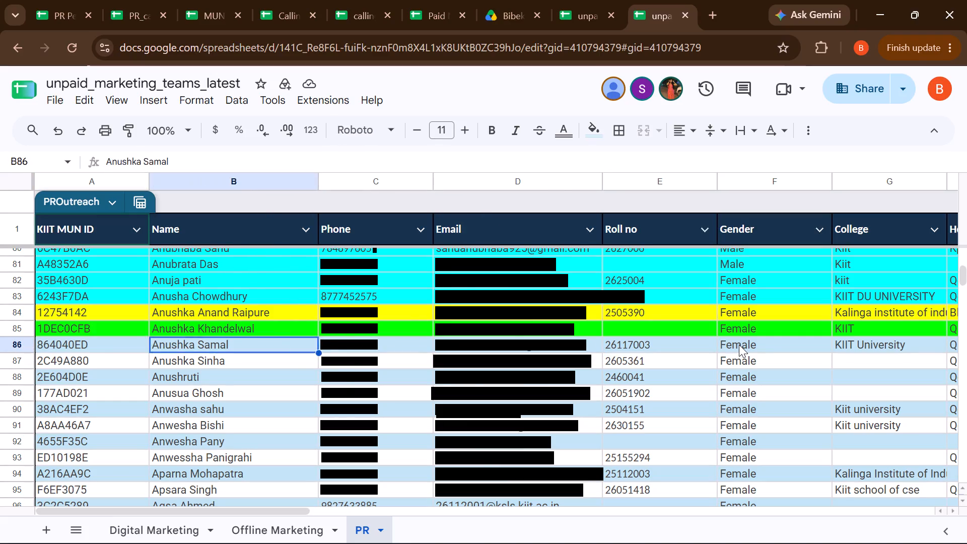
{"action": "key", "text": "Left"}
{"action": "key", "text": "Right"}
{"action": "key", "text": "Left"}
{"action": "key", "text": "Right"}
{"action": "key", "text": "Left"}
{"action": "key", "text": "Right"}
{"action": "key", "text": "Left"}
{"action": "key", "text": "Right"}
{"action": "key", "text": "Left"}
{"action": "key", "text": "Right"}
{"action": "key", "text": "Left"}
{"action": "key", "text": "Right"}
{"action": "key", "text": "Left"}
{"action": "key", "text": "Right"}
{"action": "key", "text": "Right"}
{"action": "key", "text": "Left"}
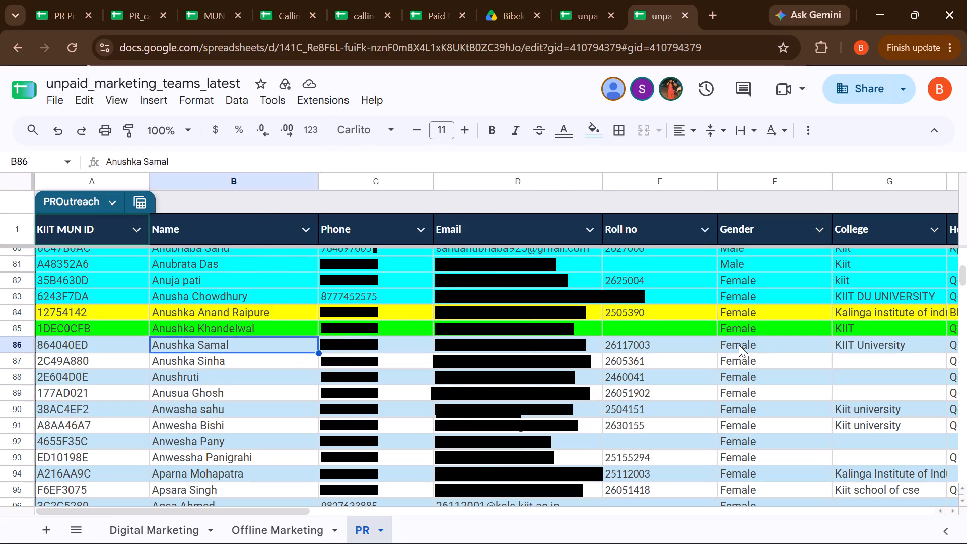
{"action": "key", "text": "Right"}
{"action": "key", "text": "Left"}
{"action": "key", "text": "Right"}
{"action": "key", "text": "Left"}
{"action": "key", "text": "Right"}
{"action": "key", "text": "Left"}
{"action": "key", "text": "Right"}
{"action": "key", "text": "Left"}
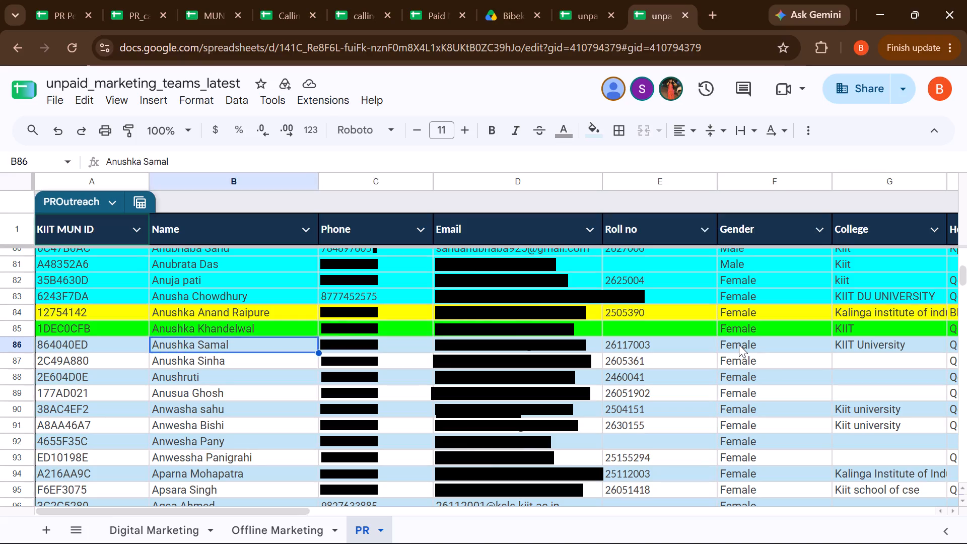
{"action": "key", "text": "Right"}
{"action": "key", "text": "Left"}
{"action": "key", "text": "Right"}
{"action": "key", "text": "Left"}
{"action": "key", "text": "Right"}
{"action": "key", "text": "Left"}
Fill the whole of row 86 in the PR sheet with cyan, matching rows 81 to 83.
{"action": "left_click", "coordinate": [18, 347]}
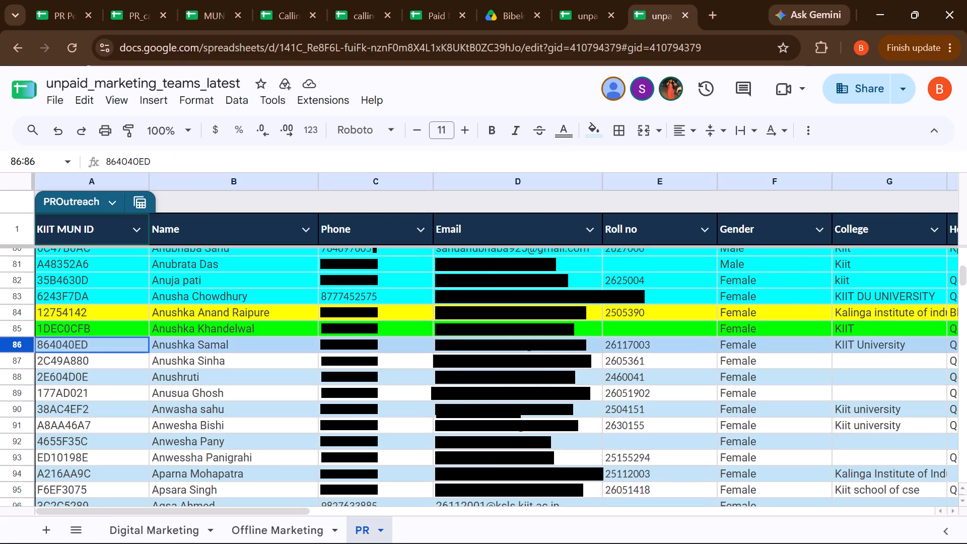
{"action": "left_click", "coordinate": [597, 121]}
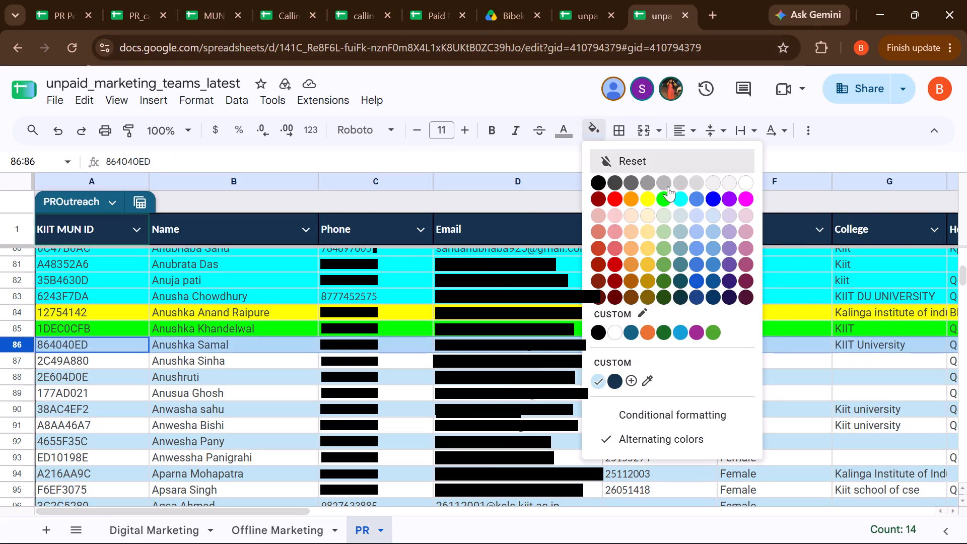
{"action": "left_click", "coordinate": [677, 198]}
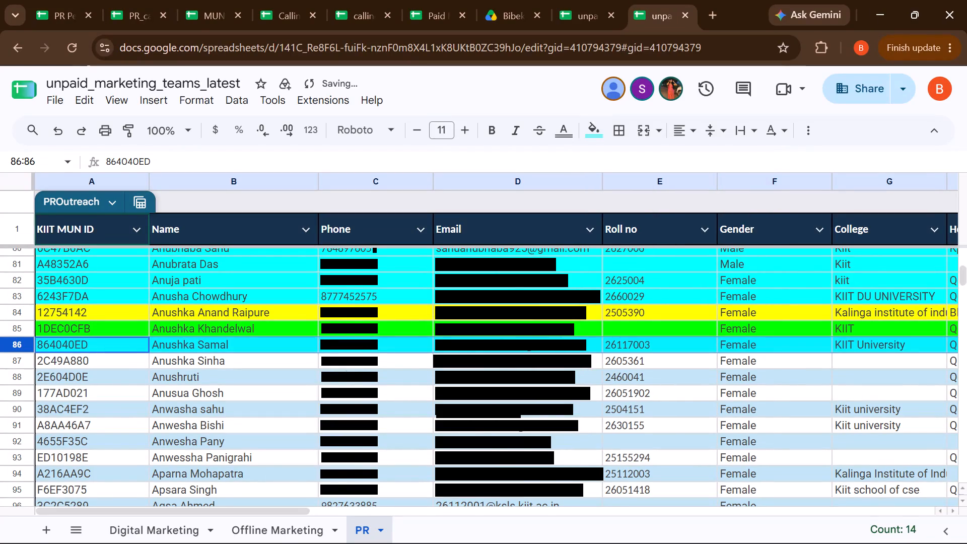
Look up the Phone cell of the uncoloured registrant in row 87 of the PR sheet.
{"action": "left_click", "coordinate": [353, 368]}
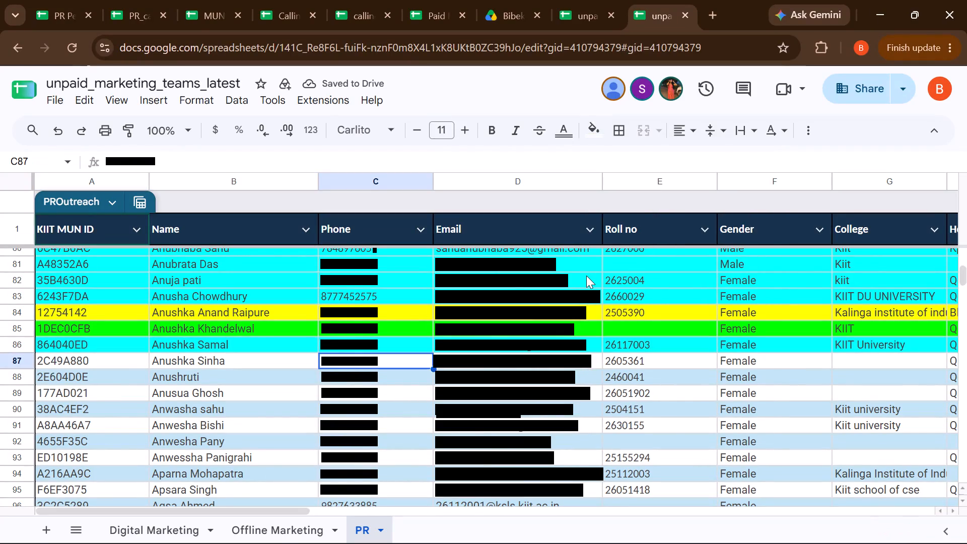
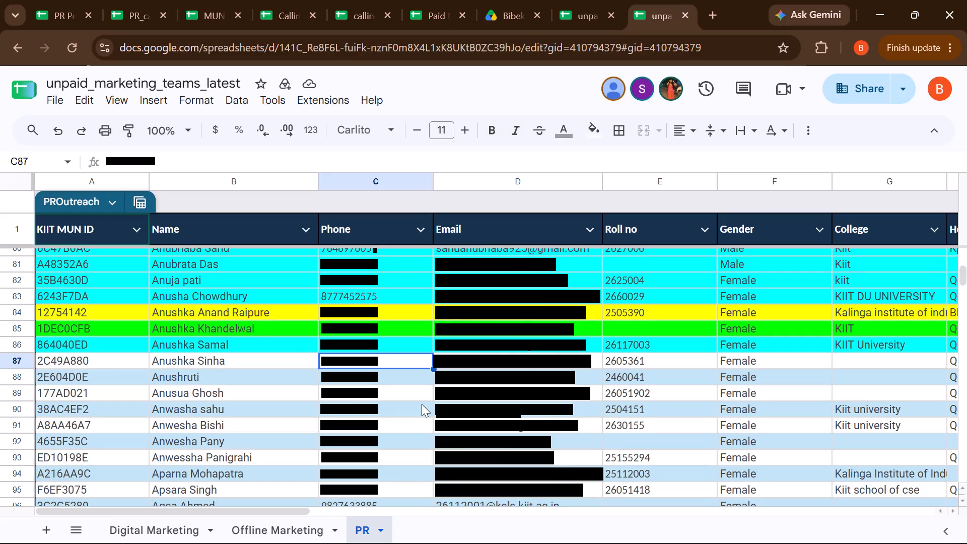
Fill the whole of row 87 in the PR sheet with cyan, matching row 86 above it.
{"action": "left_click", "coordinate": [11, 358]}
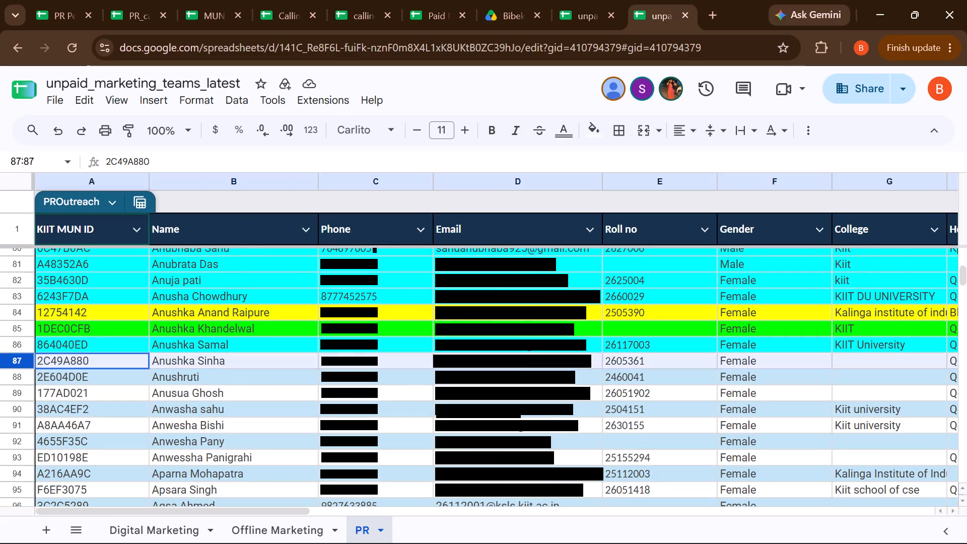
{"action": "left_click", "coordinate": [599, 125]}
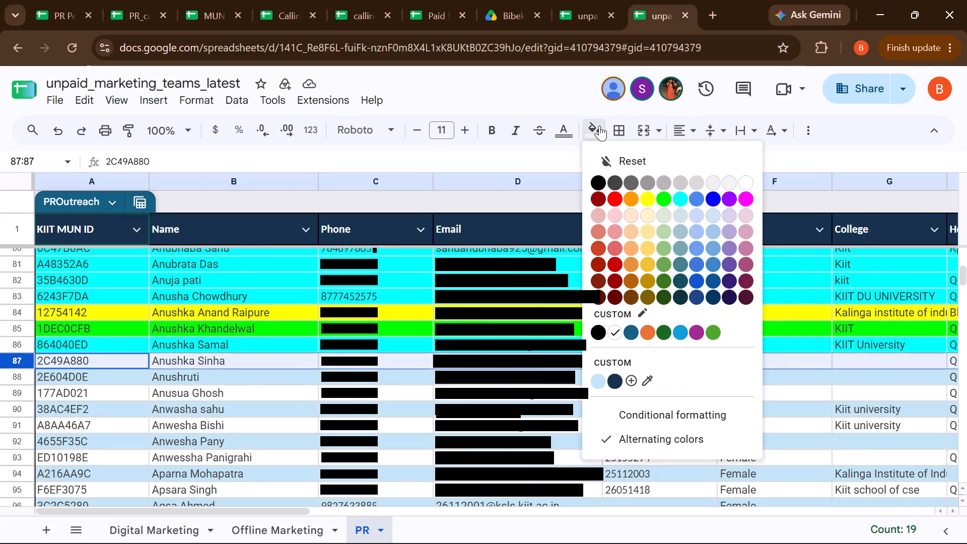
{"action": "left_click", "coordinate": [683, 200]}
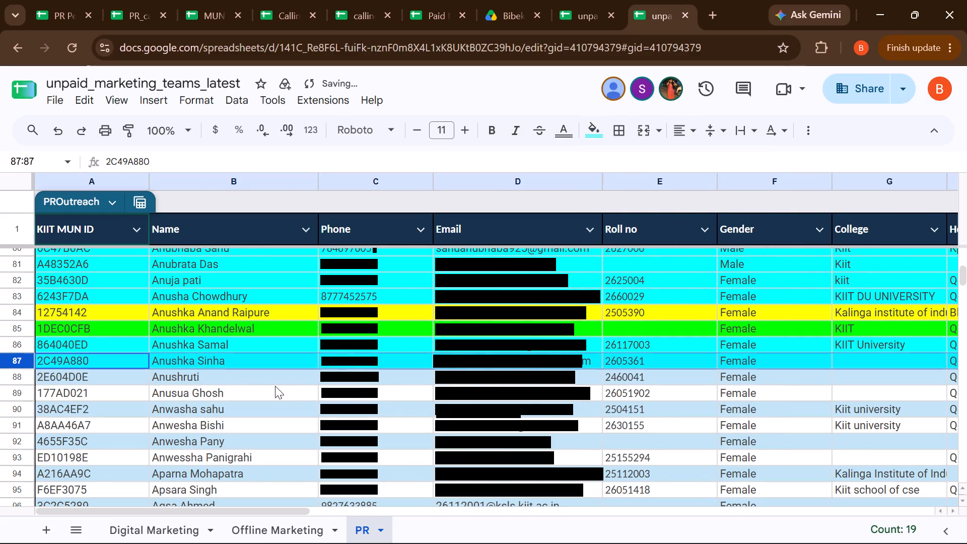
Look up the Name cell of Bibek's next uncontacted registrant in row 88 of the PR sheet.
{"action": "left_click", "coordinate": [275, 386]}
{"action": "left_click", "coordinate": [293, 356]}
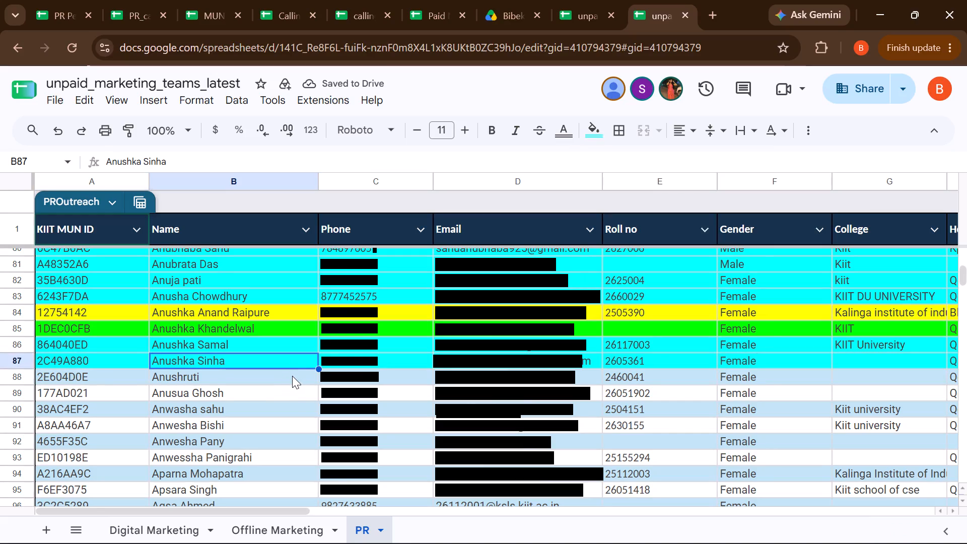
{"action": "left_click", "coordinate": [293, 377]}
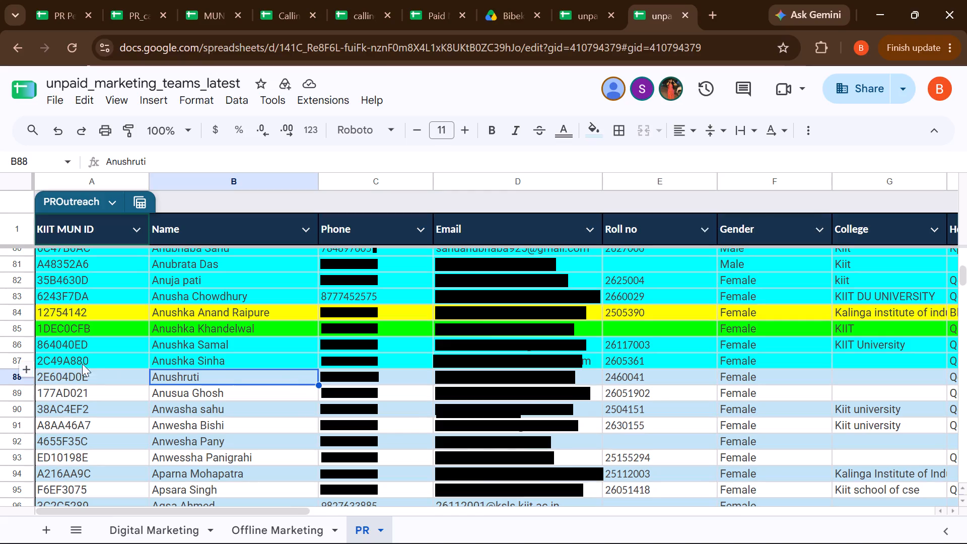
Fill the whole of row 88 in the PR sheet with bright red.
{"action": "left_click", "coordinate": [5, 374]}
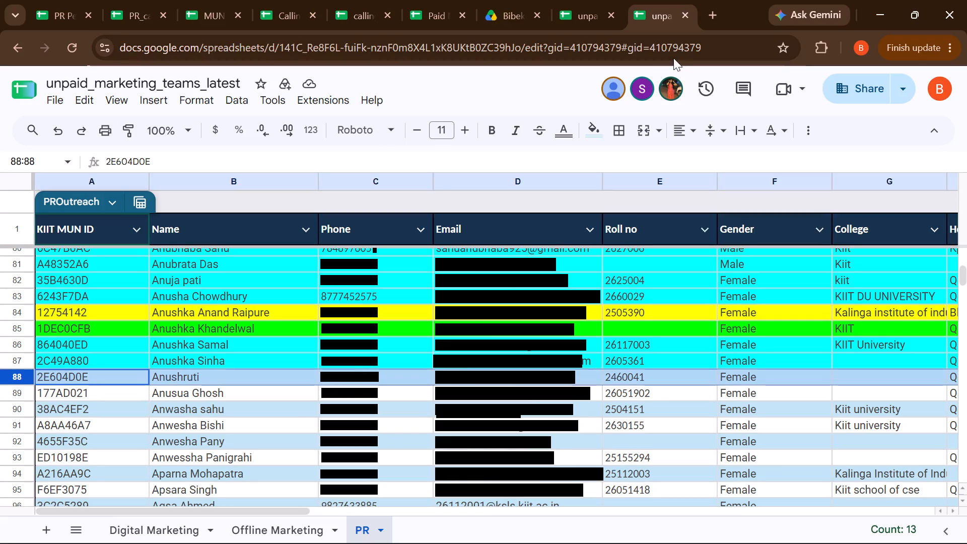
{"action": "left_click", "coordinate": [588, 127]}
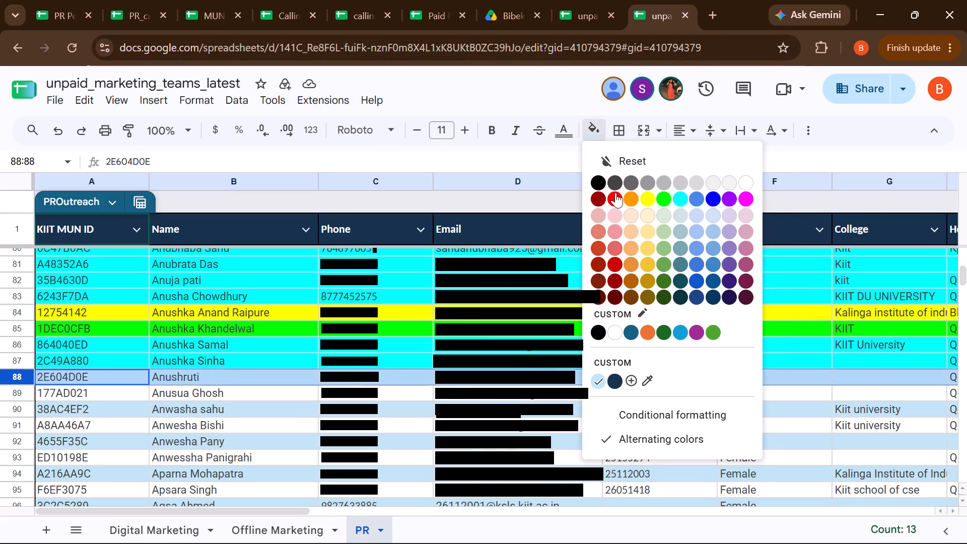
{"action": "left_click", "coordinate": [616, 192]}
Enter "Going Home" in the Remarks cell of row 88.
{"action": "left_click", "coordinate": [483, 378]}
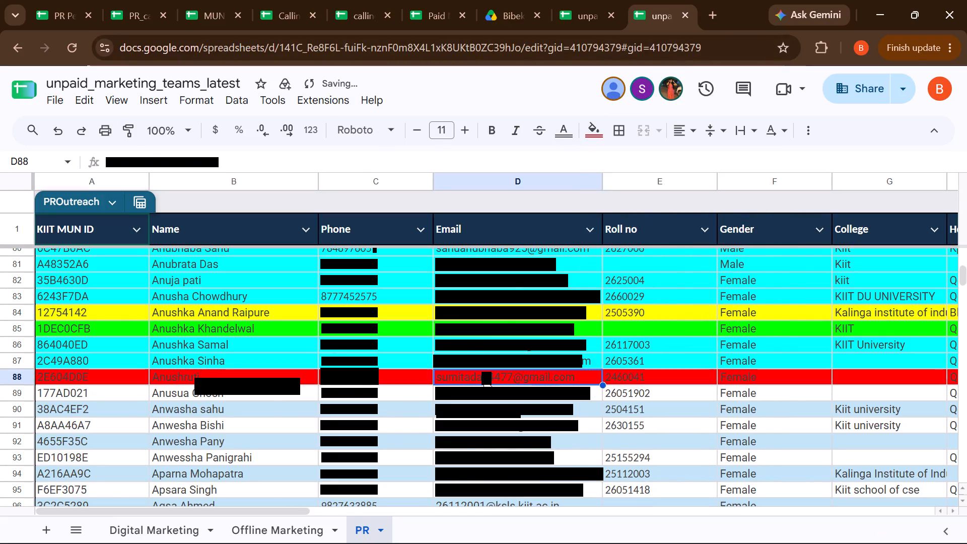
{"action": "key", "text": "Right"}
{"action": "key", "text": "Right"}
{"action": "key", "text": "Right"}
{"action": "key", "text": "Right"}
{"action": "key", "text": "Right"}
{"action": "key", "text": "Right"}
{"action": "key", "text": "Right"}
{"action": "key", "text": "Right"}
{"action": "key", "text": "Right"}
{"action": "key", "text": "Right"}
{"action": "key", "text": "Right"}
{"action": "key", "text": "Right"}
{"action": "key", "text": "Right"}
{"action": "key", "text": "Right"}
{"action": "key", "text": "Right"}
{"action": "key", "text": "Right"}
{"action": "key", "text": "Right"}
{"action": "key", "text": "Right"}
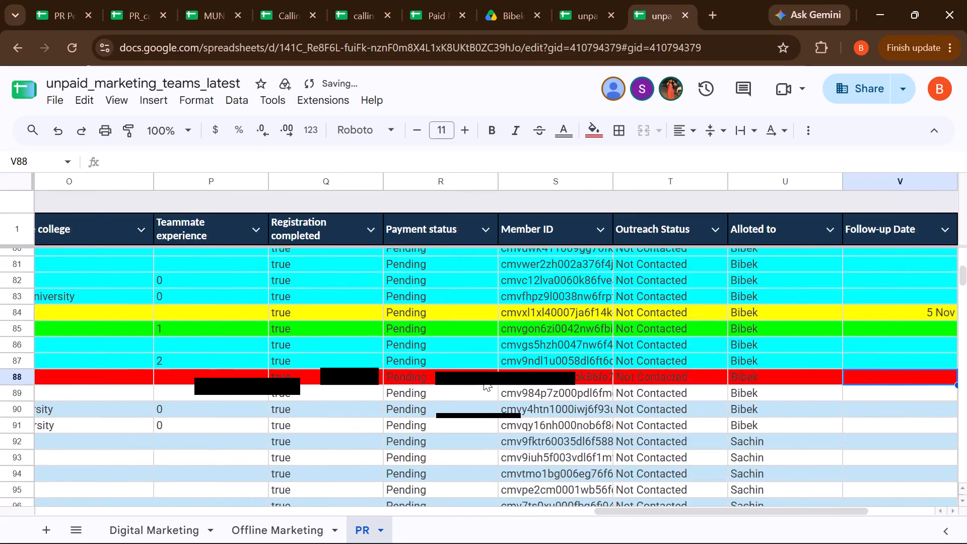
{"action": "key", "text": "Right"}
{"action": "key", "text": "Right"}
{"action": "key", "text": "Right"}
{"action": "key", "text": "Left"}
{"action": "key", "text": "Left"}
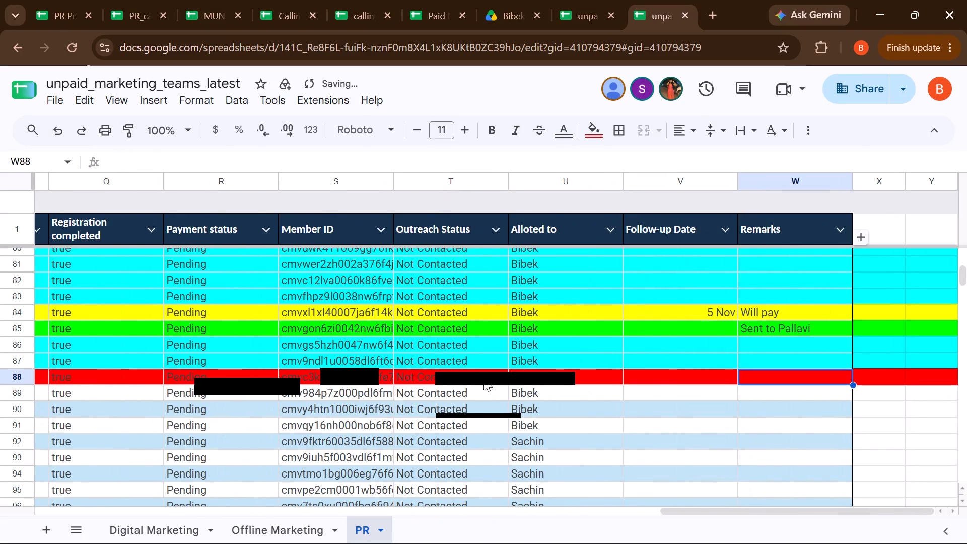
{"action": "type", "text": "Going Home"}
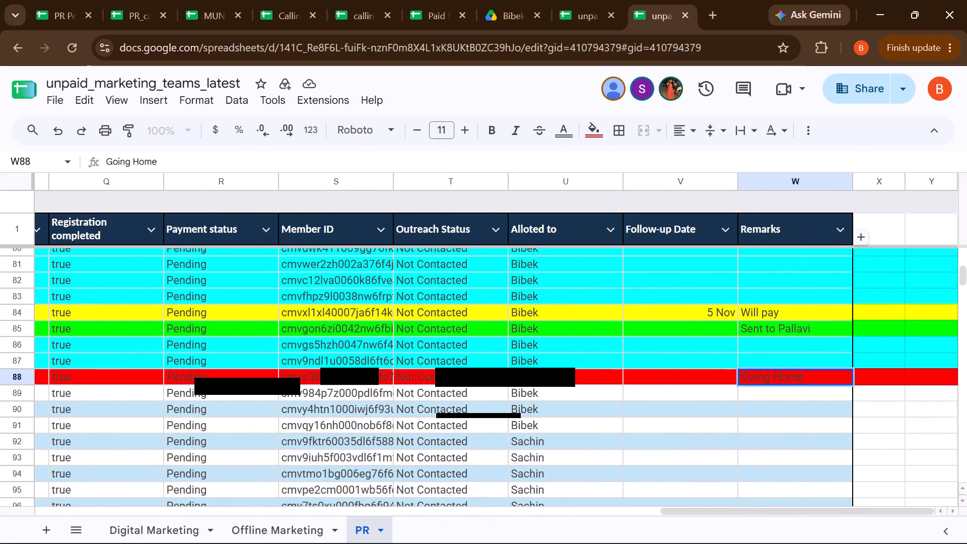
{"action": "key", "text": "Down"}
Look up the Phone cell of Bibek's next uncoloured registrant in row 89 of the PR sheet.
{"action": "key", "text": "Return"}
{"action": "key", "text": "Left"}
{"action": "key", "text": "Left"}
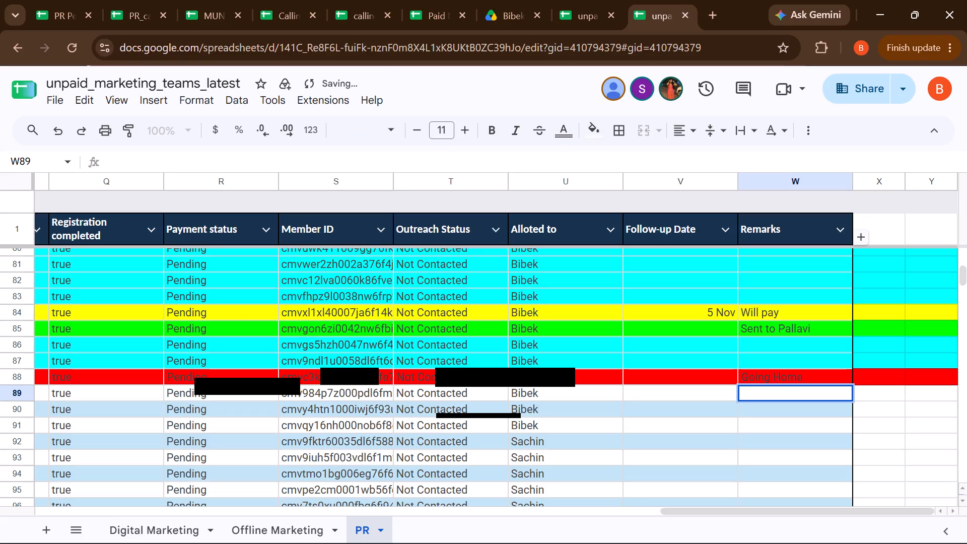
{"action": "key", "text": "Left"}
{"action": "key", "text": "Left"}
{"action": "key", "text": "Return"}
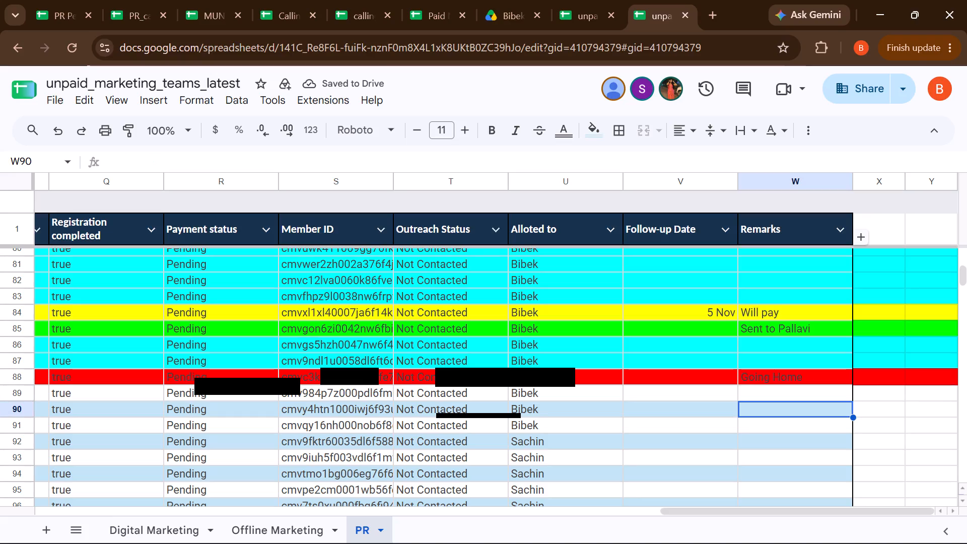
{"action": "key", "text": "Up"}
{"action": "key", "text": "Left"}
{"action": "key", "text": "Left"}
{"action": "key", "text": "Left"}
{"action": "key", "text": "Left"}
{"action": "key", "text": "Left"}
{"action": "key", "text": "Left"}
{"action": "key", "text": "Left"}
{"action": "key", "text": "Left"}
{"action": "key", "text": "Left"}
{"action": "key", "text": "Left"}
{"action": "key", "text": "Left"}
{"action": "key", "text": "Left"}
{"action": "key", "text": "Left"}
{"action": "key", "text": "Left"}
{"action": "key", "text": "Left"}
{"action": "key", "text": "Left"}
{"action": "key", "text": "Left"}
{"action": "key", "text": "Left"}
{"action": "key", "text": "Left"}
{"action": "key", "text": "Left"}
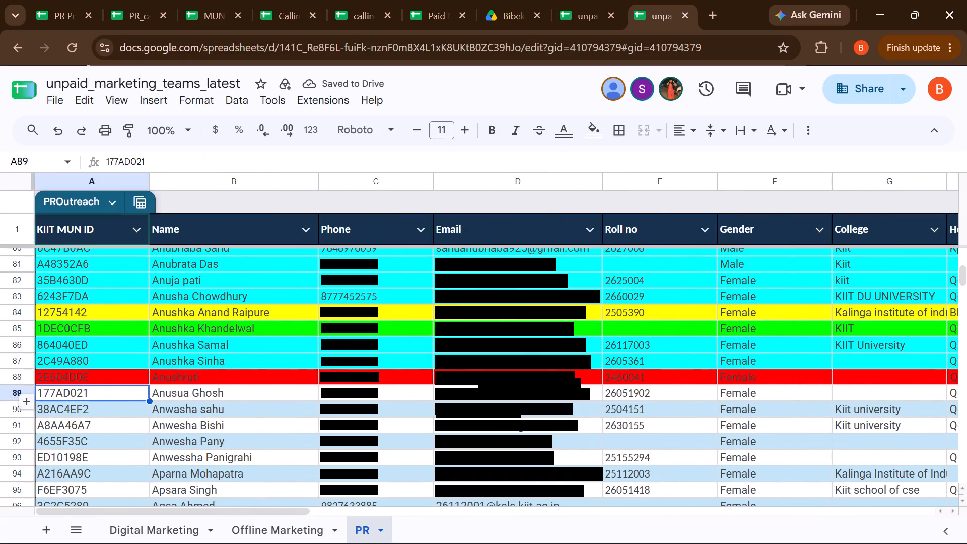
{"action": "key", "text": "Right"}
{"action": "key", "text": "Left"}
{"action": "key", "text": "Right"}
{"action": "key", "text": "Right"}
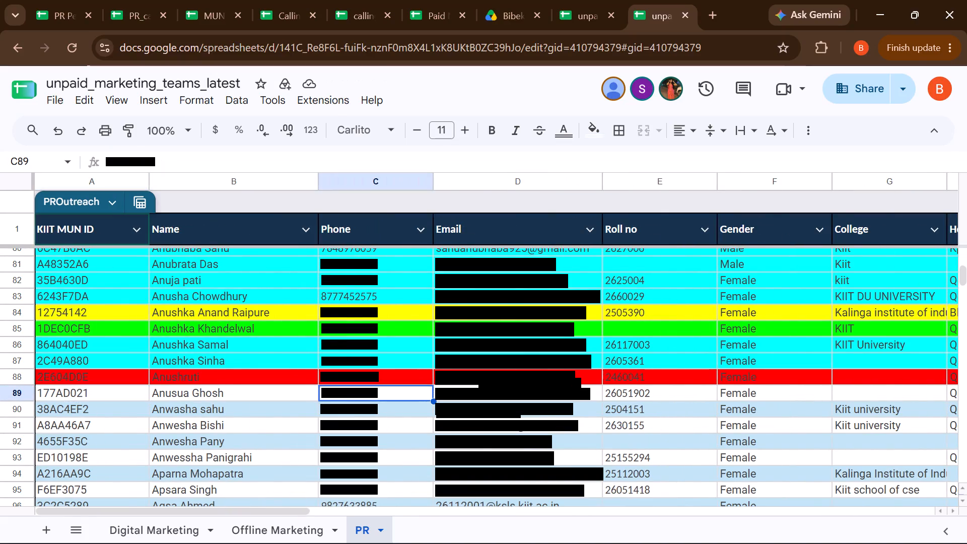
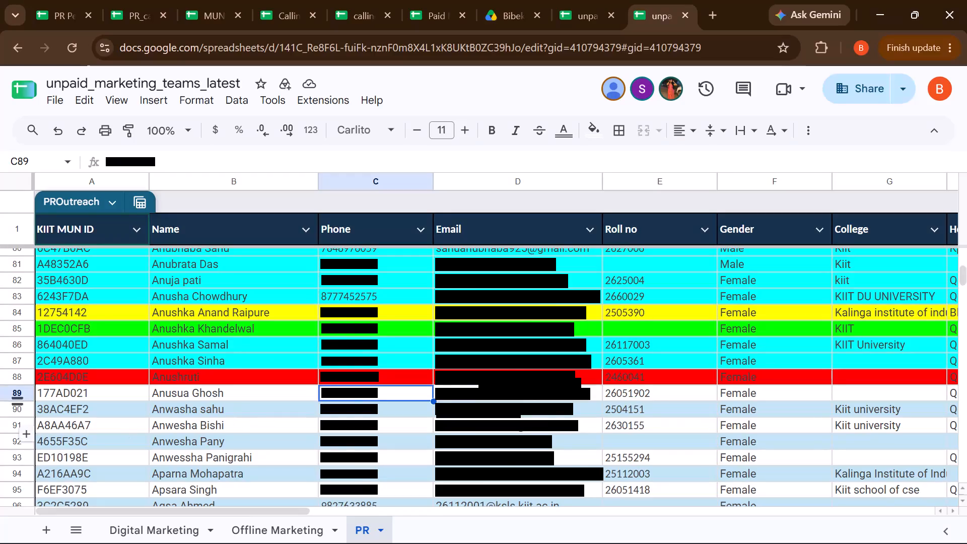
Fill the whole of row 89 in the PR sheet with bright cyan.
{"action": "left_click", "coordinate": [23, 391]}
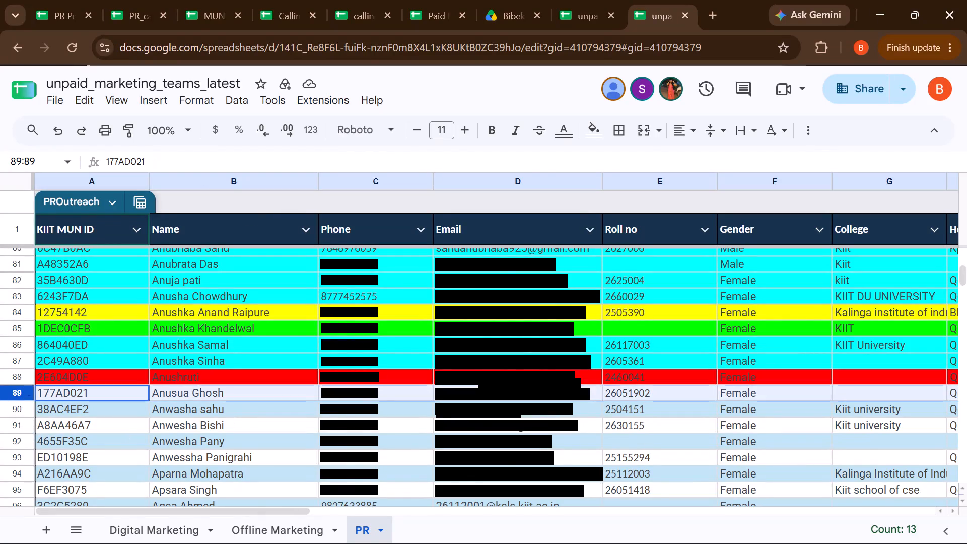
{"action": "left_click", "coordinate": [588, 135]}
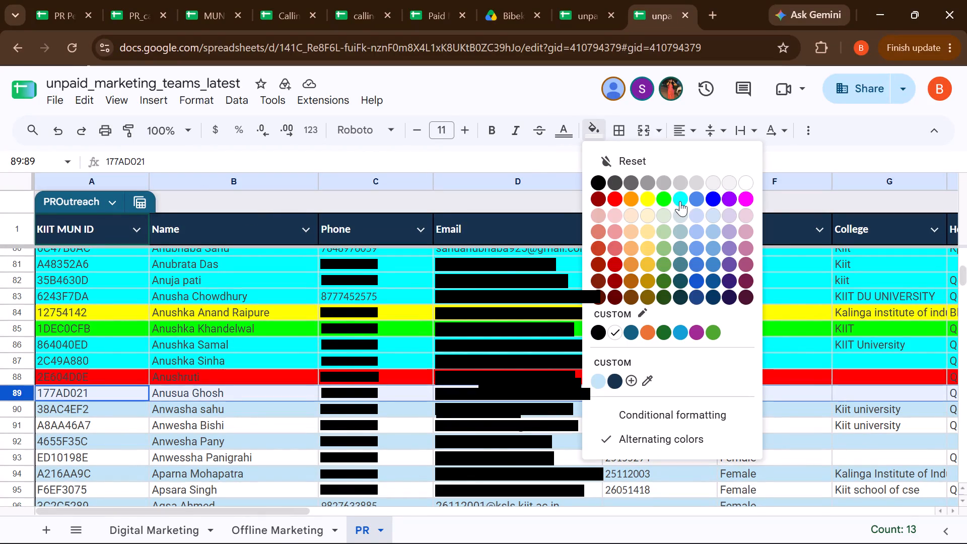
{"action": "left_click", "coordinate": [680, 201]}
Check the Alloted to column at row 89 and the rows below it for Bibek's remaining registrants.
{"action": "key", "text": "Right"}
{"action": "key", "text": "Right"}
{"action": "key", "text": "Right"}
{"action": "key", "text": "Right"}
{"action": "key", "text": "Right"}
{"action": "key", "text": "Right"}
{"action": "key", "text": "Right"}
{"action": "key", "text": "Right"}
{"action": "key", "text": "Right"}
{"action": "key", "text": "Right"}
{"action": "key", "text": "Right"}
{"action": "key", "text": "Right"}
{"action": "key", "text": "Right"}
{"action": "key", "text": "Right"}
{"action": "key", "text": "Right"}
{"action": "key", "text": "Right"}
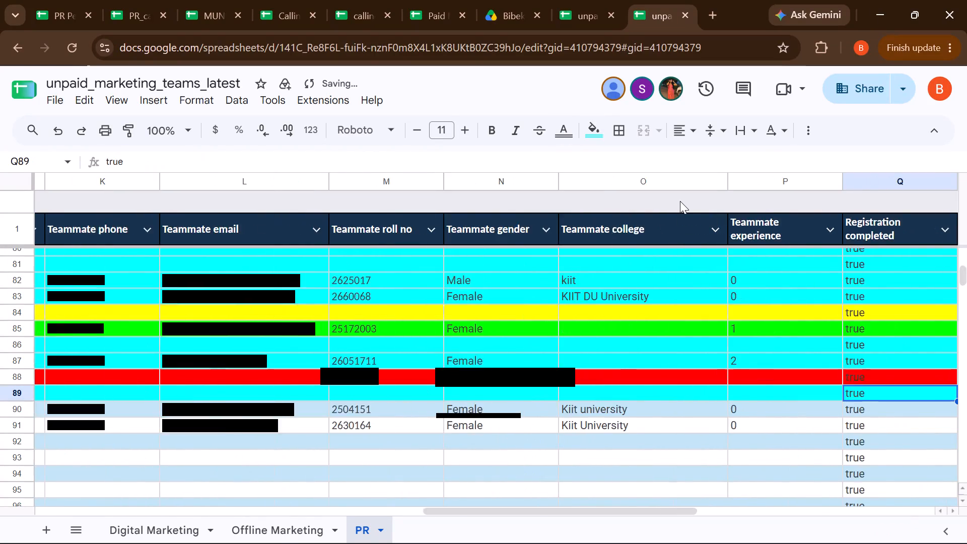
{"action": "key", "text": "Right"}
{"action": "key", "text": "Right"}
{"action": "key", "text": "Right"}
{"action": "key", "text": "Right"}
{"action": "key", "text": "Right"}
{"action": "key", "text": "Left"}
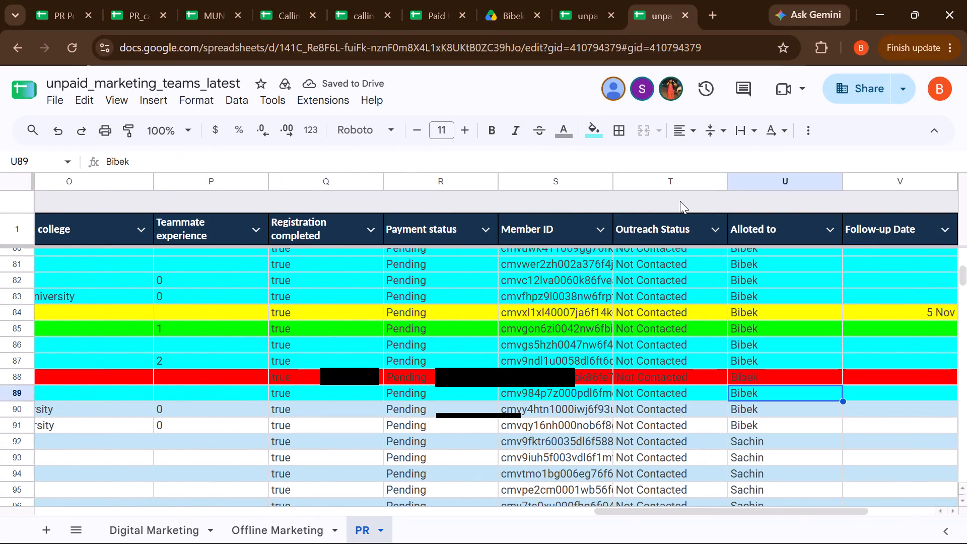
Look up the registrant details of Bibek's uncoloured entry in row 91 of the PR sheet.
{"action": "key", "text": "Down"}
{"action": "key", "text": "Down"}
{"action": "key", "text": "Left"}
{"action": "key", "text": "Left"}
{"action": "key", "text": "Left"}
{"action": "key", "text": "Left"}
{"action": "key", "text": "Left"}
{"action": "key", "text": "Left"}
{"action": "key", "text": "Left"}
{"action": "key", "text": "Left"}
{"action": "key", "text": "Left"}
{"action": "key", "text": "Left"}
{"action": "key", "text": "Left"}
{"action": "key", "text": "Left"}
{"action": "key", "text": "Left"}
{"action": "key", "text": "Left"}
{"action": "key", "text": "Left"}
{"action": "key", "text": "Left"}
{"action": "key", "text": "Left"}
{"action": "key", "text": "Left"}
{"action": "key", "text": "Left"}
{"action": "key", "text": "Left"}
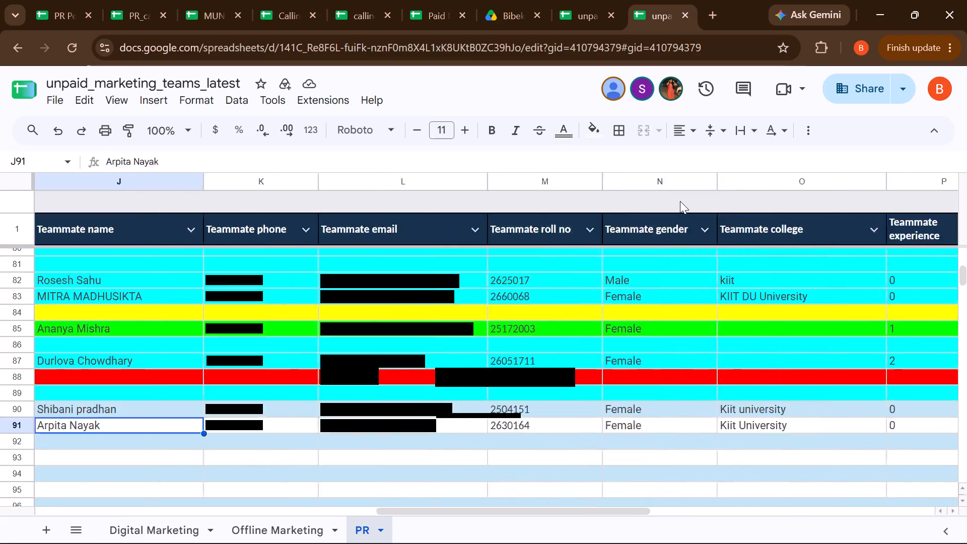
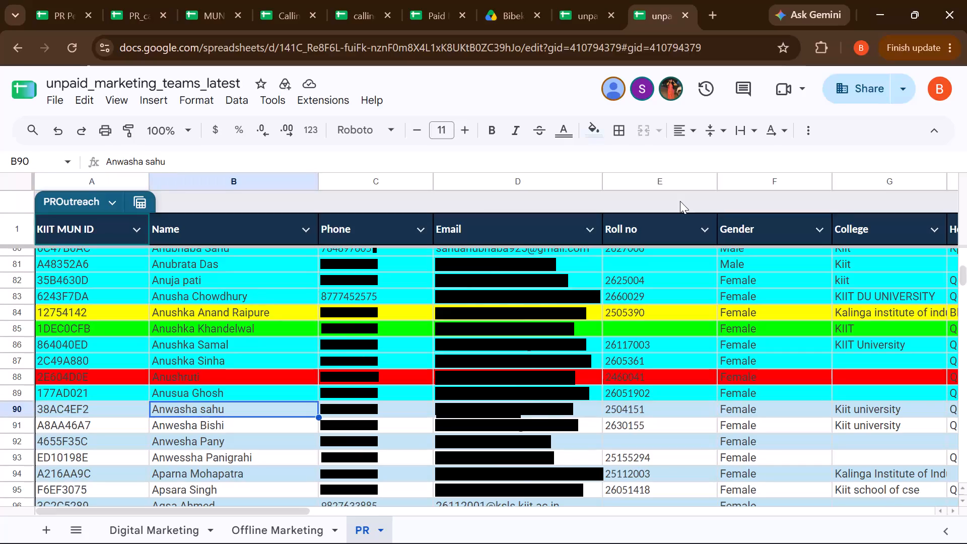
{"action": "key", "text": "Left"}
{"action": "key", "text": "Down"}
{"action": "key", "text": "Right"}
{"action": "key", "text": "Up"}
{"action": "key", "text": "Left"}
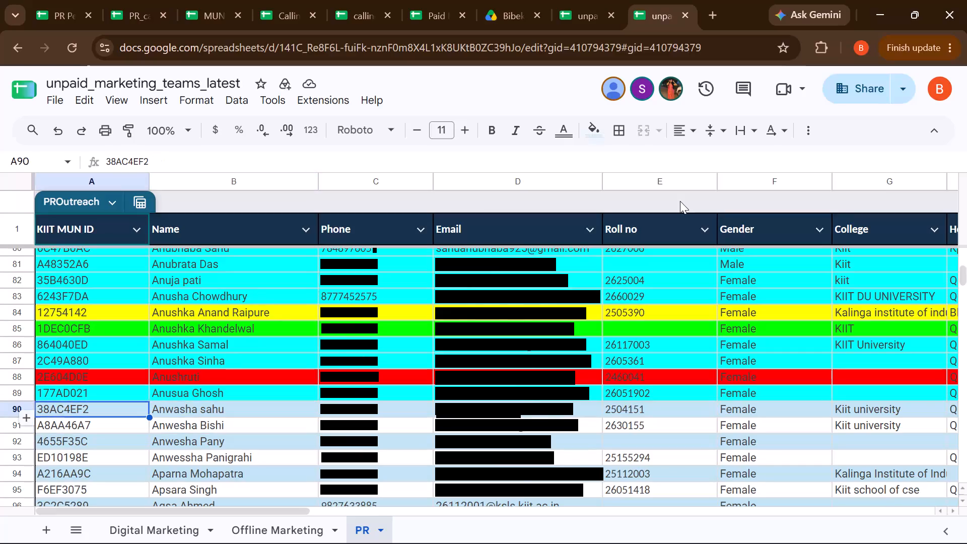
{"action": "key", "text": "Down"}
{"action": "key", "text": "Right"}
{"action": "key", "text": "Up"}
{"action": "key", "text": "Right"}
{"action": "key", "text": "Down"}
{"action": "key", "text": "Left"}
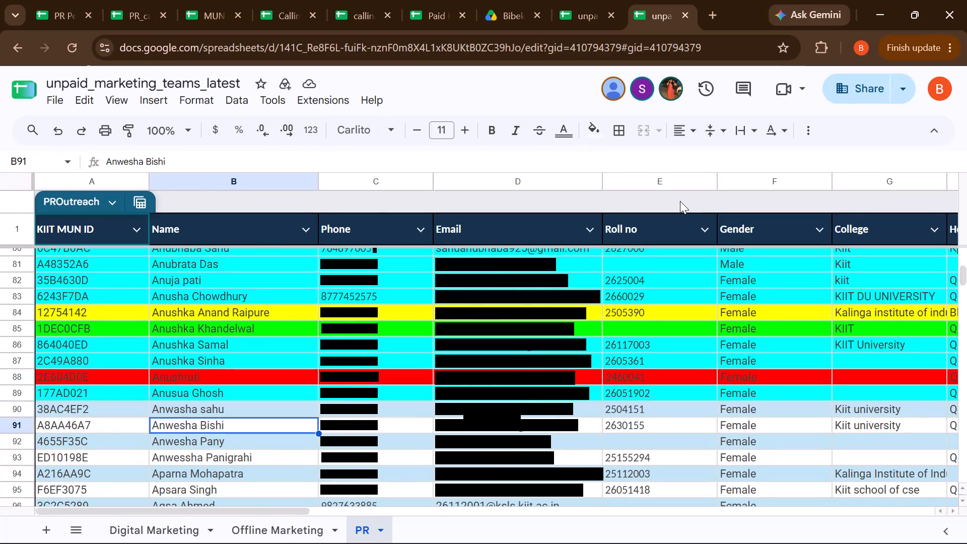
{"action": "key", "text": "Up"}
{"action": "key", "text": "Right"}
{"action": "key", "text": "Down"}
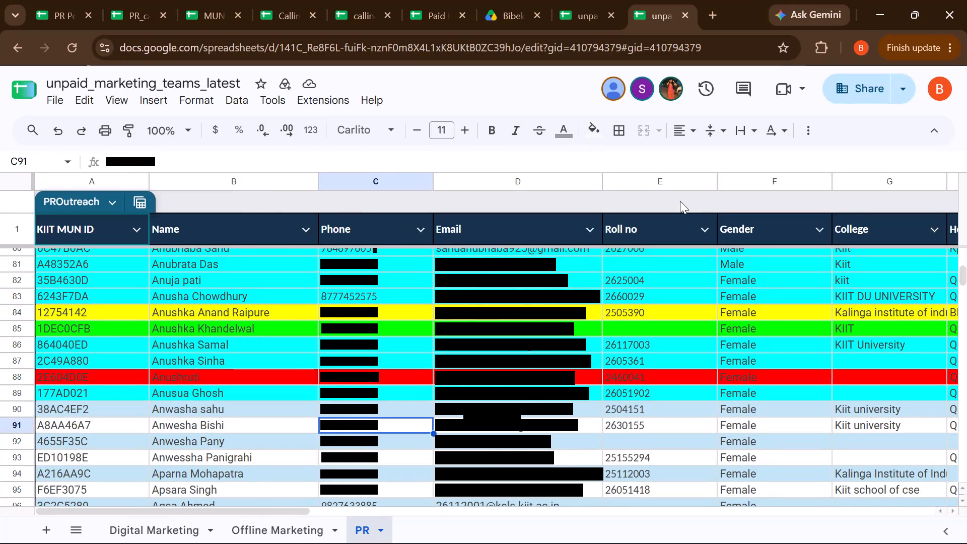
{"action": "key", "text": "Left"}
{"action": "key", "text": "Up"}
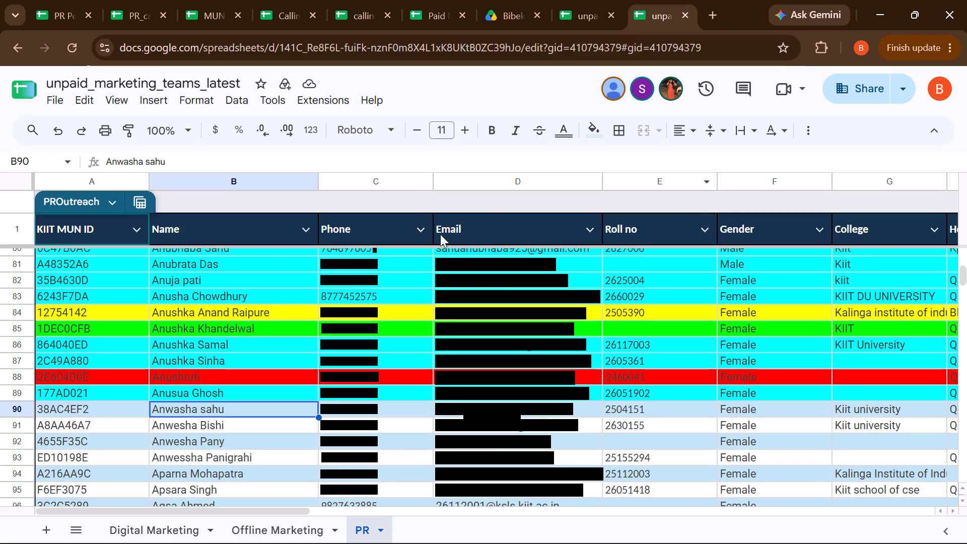
Fill the whole of row 90 in the PR sheet with bright yellow.
{"action": "left_click", "coordinate": [25, 410]}
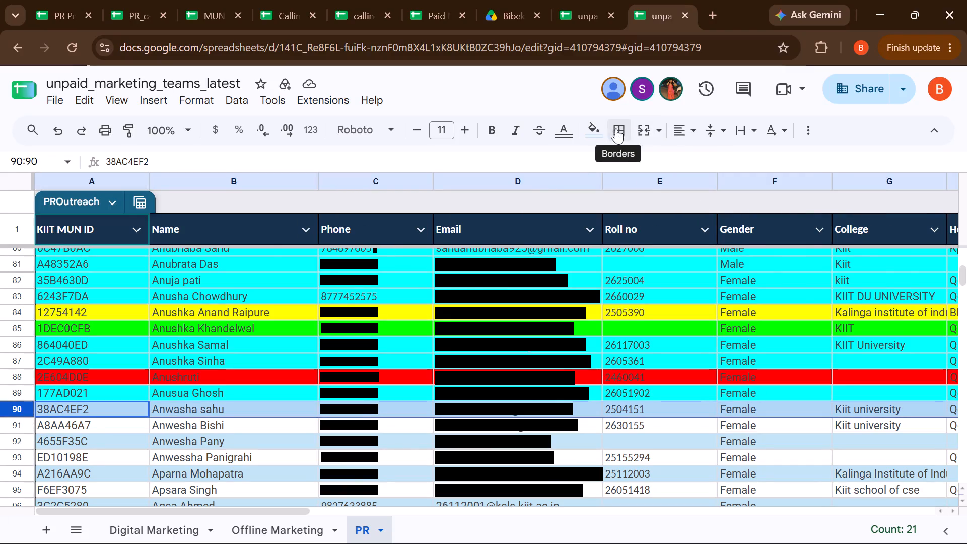
{"action": "left_click", "coordinate": [594, 126]}
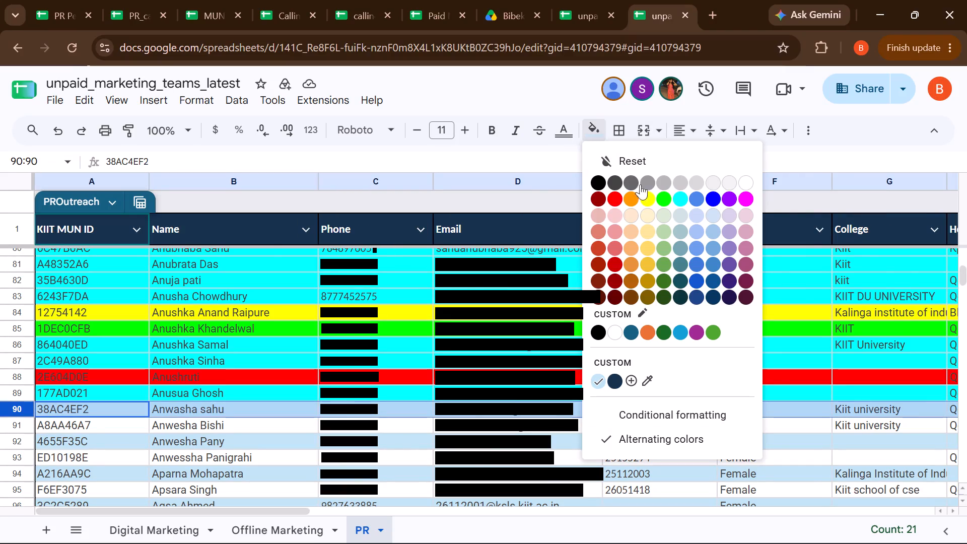
{"action": "left_click", "coordinate": [651, 198]}
Enter the remark "Will Pay" and the follow-up date 5 Nov for the registrant in row 90.
{"action": "left_click", "coordinate": [411, 404]}
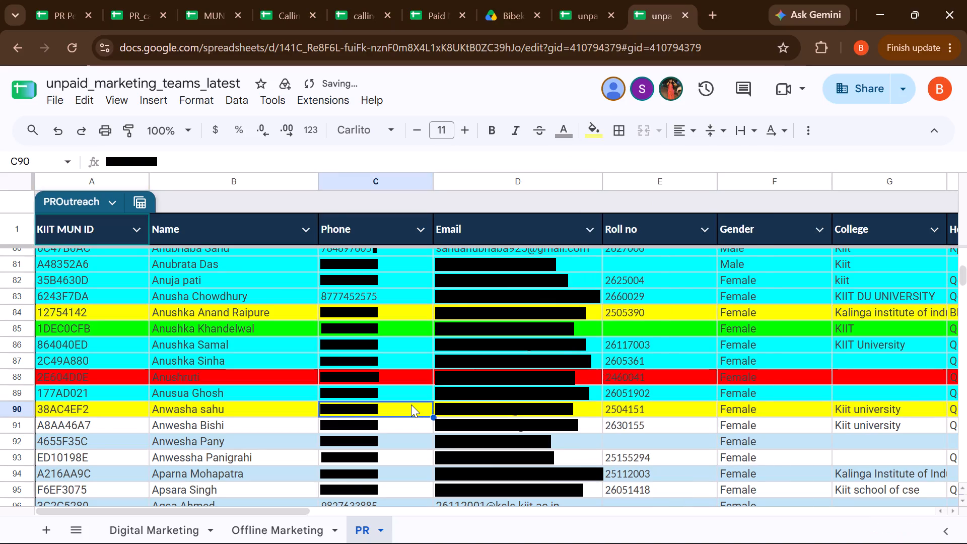
{"action": "key", "text": "Right"}
{"action": "key", "text": "Right"}
{"action": "key", "text": "Right"}
{"action": "key", "text": "Right"}
{"action": "key", "text": "Right"}
{"action": "key", "text": "Right"}
{"action": "key", "text": "Right"}
{"action": "key", "text": "Right"}
{"action": "key", "text": "Right"}
{"action": "key", "text": "Right"}
{"action": "key", "text": "Right"}
{"action": "key", "text": "Right"}
{"action": "key", "text": "Right"}
{"action": "key", "text": "Right"}
{"action": "key", "text": "Right"}
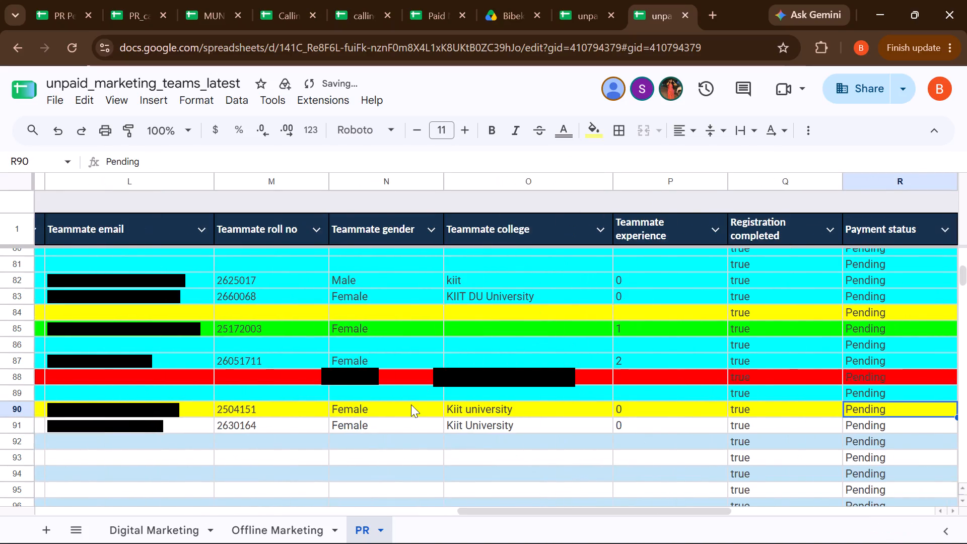
{"action": "key", "text": "Right"}
{"action": "key", "text": "Right"}
{"action": "key", "text": "Right"}
{"action": "key", "text": "Right"}
{"action": "key", "text": "Right"}
{"action": "key", "text": "Right"}
{"action": "key", "text": "Right"}
{"action": "key", "text": "Left"}
{"action": "key", "text": "Left"}
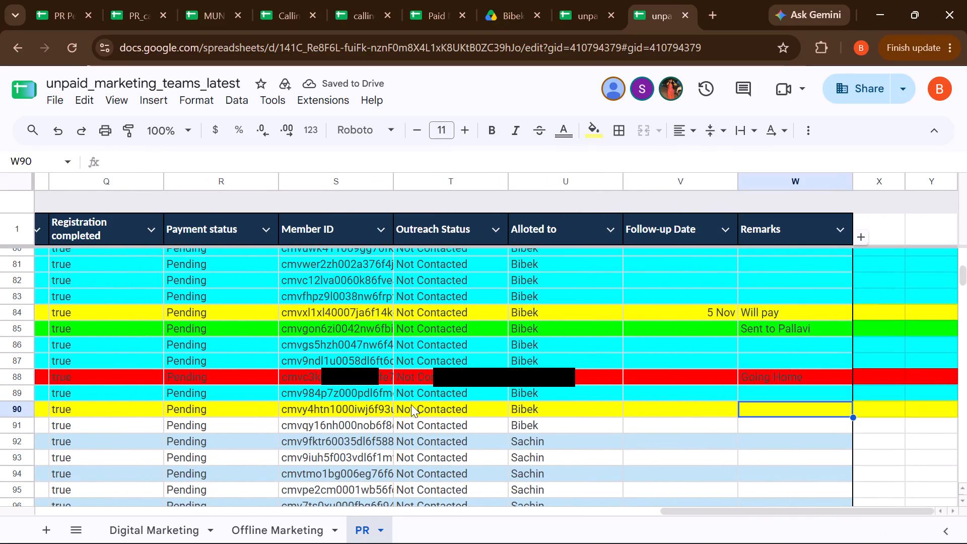
{"action": "type", "text": "Will Pau"}
{"action": "key", "text": "BackSpace"}
{"action": "key", "text": "y"}
{"action": "key", "text": "Left"}
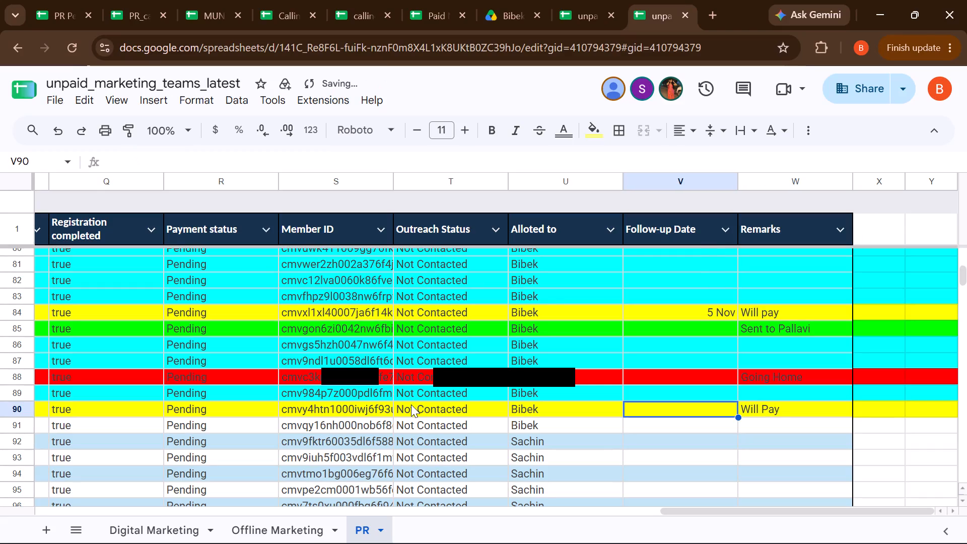
{"action": "type", "text": "5 Nov"}
{"action": "key", "text": "Down"}
Look up the registrant details of Bibek's uncoloured entry in row 91, back to its KIIT MUN ID.
{"action": "key", "text": "Left"}
{"action": "key", "text": "Left"}
{"action": "key", "text": "Left"}
{"action": "key", "text": "Left"}
{"action": "key", "text": "Left"}
{"action": "key", "text": "Left"}
{"action": "key", "text": "Left"}
{"action": "key", "text": "Left"}
{"action": "key", "text": "Left"}
{"action": "key", "text": "Left"}
{"action": "key", "text": "Left"}
{"action": "key", "text": "Left"}
{"action": "key", "text": "Left"}
{"action": "key", "text": "Left"}
{"action": "key", "text": "Left"}
{"action": "key", "text": "Left"}
{"action": "key", "text": "Left"}
{"action": "key", "text": "Left"}
{"action": "key", "text": "Left"}
{"action": "key", "text": "Left"}
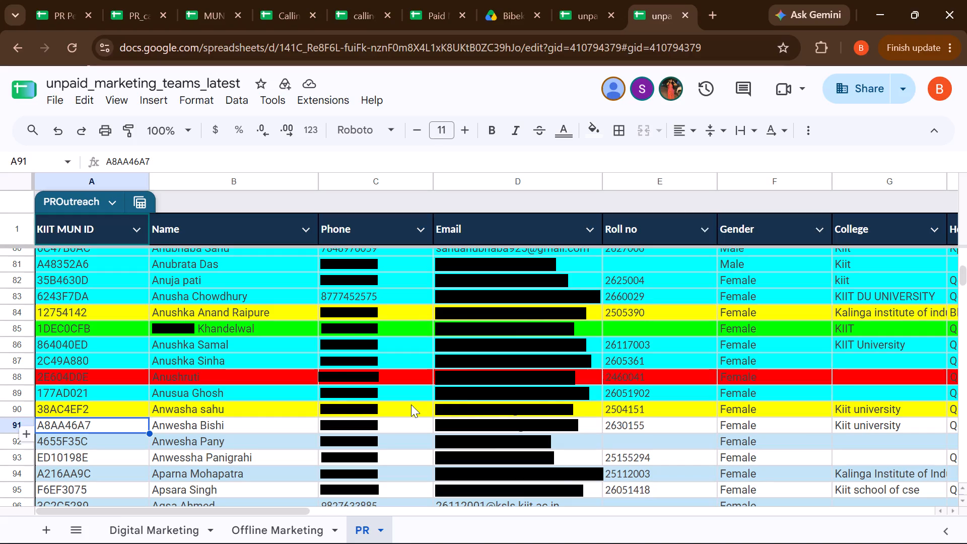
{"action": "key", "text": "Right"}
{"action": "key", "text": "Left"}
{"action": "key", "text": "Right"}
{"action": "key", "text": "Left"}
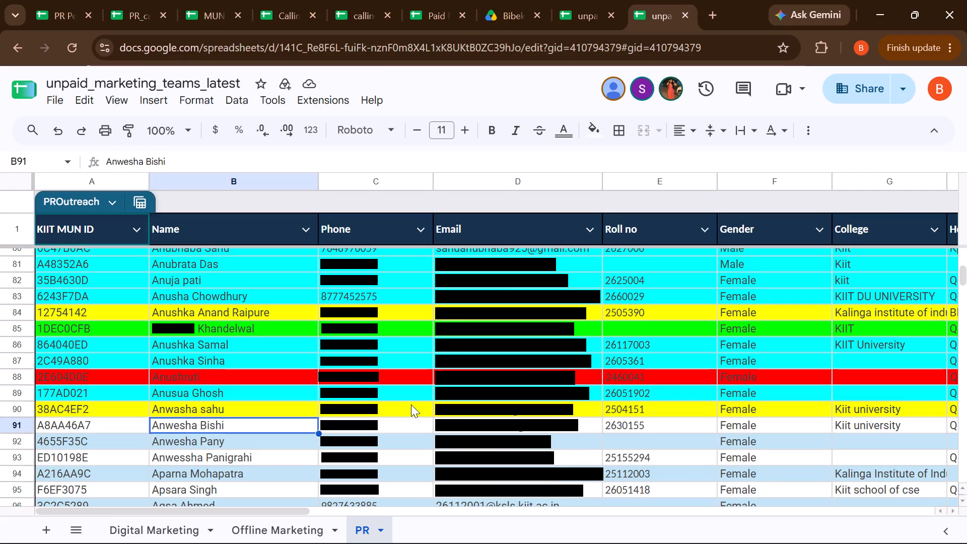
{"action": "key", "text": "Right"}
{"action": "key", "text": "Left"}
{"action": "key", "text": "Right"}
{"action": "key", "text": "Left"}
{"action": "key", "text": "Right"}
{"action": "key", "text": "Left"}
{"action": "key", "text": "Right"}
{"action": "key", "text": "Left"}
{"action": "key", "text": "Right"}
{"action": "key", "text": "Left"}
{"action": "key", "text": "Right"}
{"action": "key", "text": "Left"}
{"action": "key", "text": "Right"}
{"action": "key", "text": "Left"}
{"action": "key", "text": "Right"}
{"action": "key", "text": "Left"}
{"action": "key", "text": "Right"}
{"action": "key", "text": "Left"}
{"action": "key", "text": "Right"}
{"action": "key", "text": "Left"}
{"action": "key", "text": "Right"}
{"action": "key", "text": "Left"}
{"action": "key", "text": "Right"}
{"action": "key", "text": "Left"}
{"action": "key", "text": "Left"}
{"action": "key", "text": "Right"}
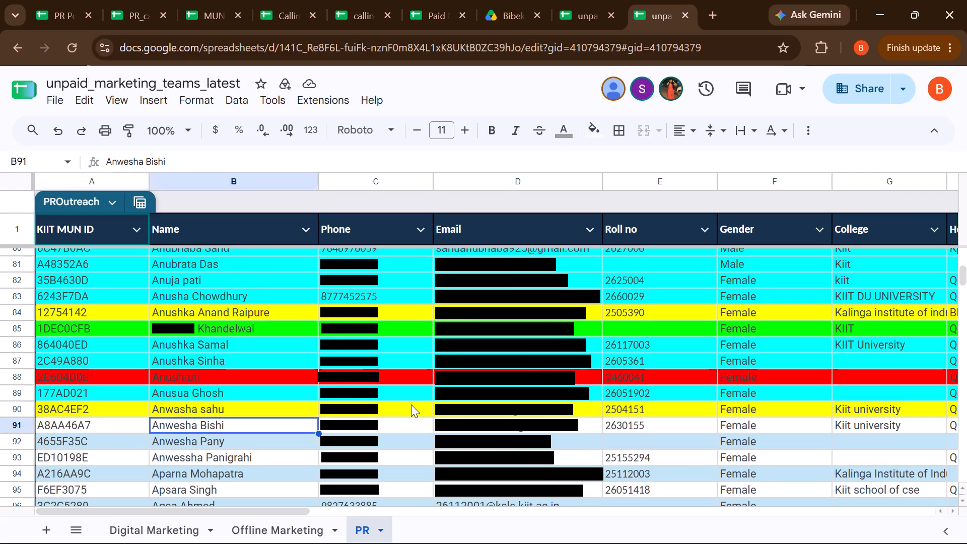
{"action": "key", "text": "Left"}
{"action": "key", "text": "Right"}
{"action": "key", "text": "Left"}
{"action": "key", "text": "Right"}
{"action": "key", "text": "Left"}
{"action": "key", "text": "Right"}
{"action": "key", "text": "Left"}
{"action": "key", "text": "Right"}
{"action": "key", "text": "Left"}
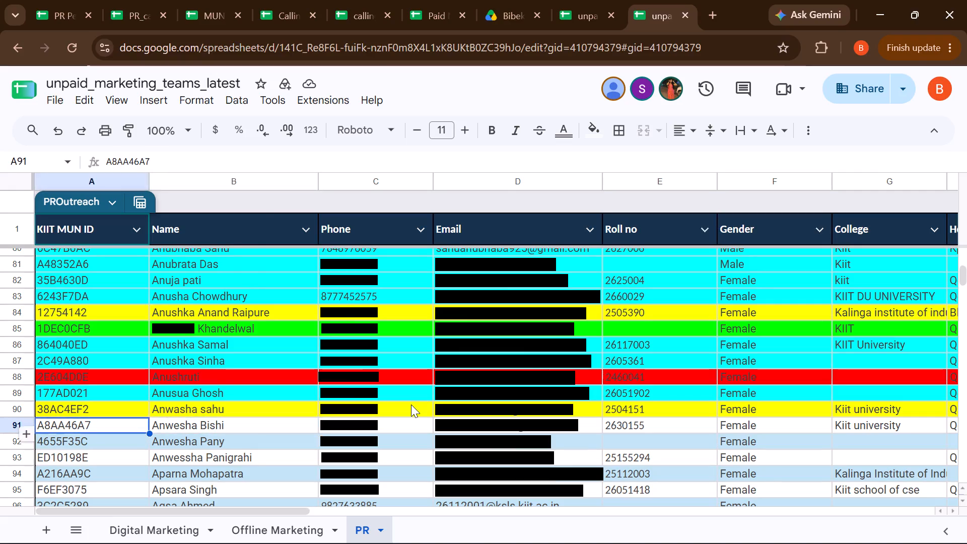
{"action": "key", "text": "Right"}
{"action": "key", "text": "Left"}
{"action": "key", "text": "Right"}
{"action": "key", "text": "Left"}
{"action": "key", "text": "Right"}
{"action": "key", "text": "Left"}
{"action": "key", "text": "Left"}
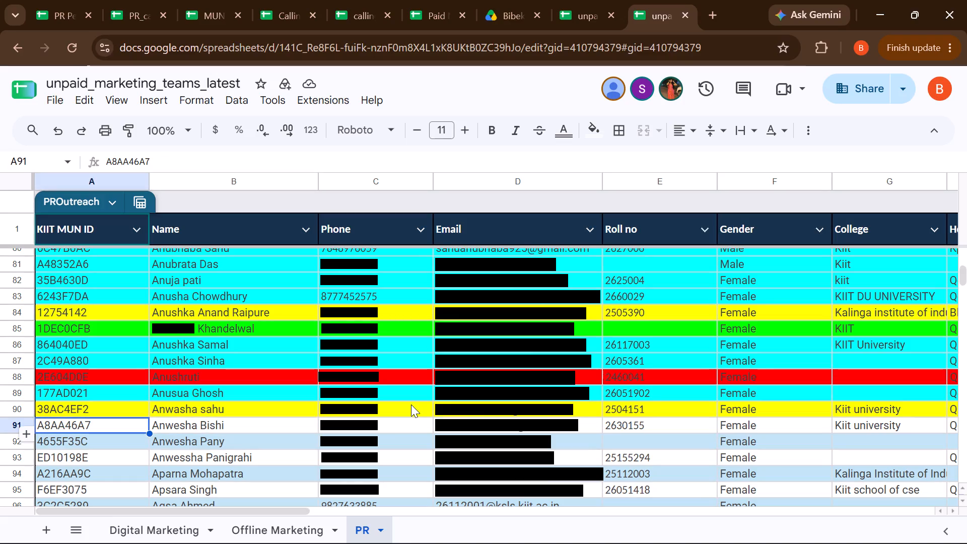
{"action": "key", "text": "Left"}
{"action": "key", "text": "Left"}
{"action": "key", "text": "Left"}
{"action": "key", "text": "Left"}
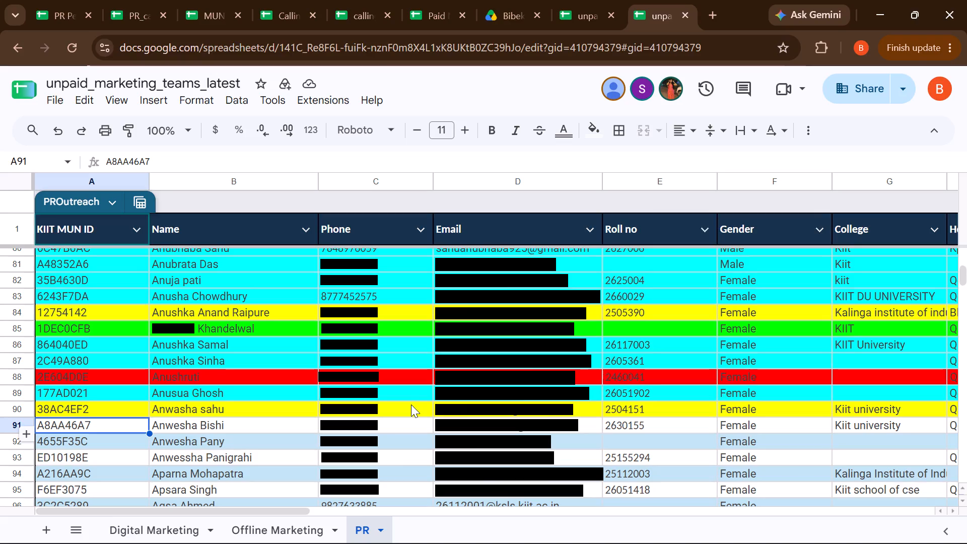
Fill the whole of row 91 in the PR sheet with bright cyan.
{"action": "left_click", "coordinate": [8, 425]}
{"action": "left_click", "coordinate": [594, 139]}
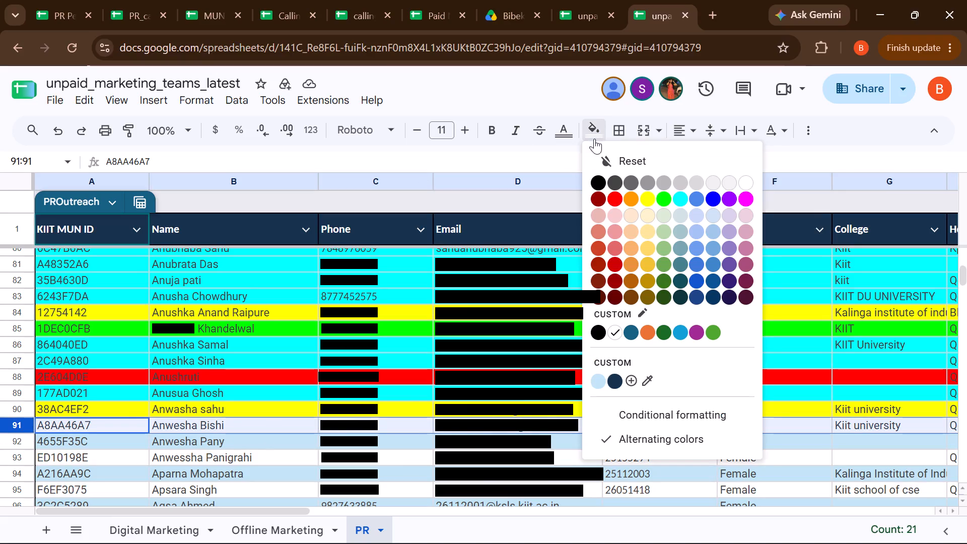
{"action": "left_click", "coordinate": [645, 200]}
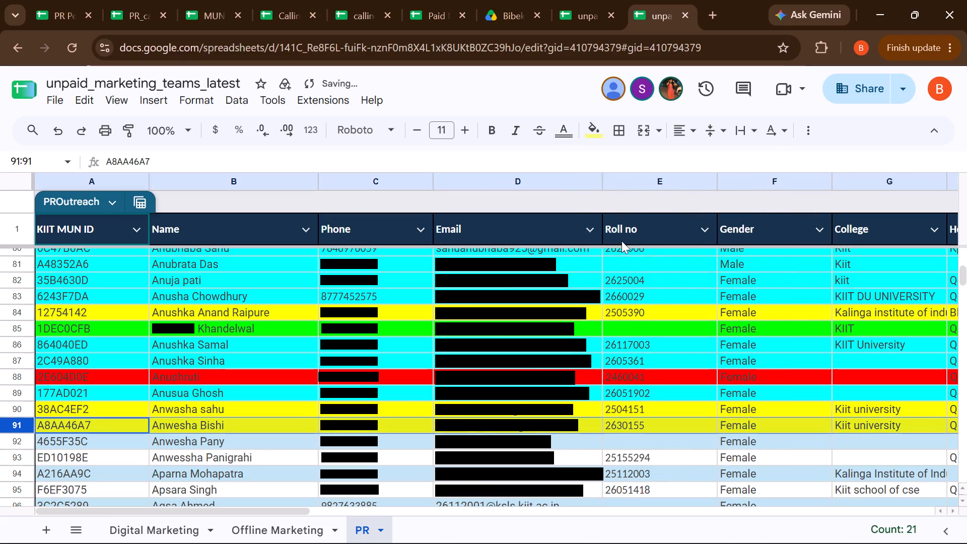
{"action": "left_click", "coordinate": [599, 137]}
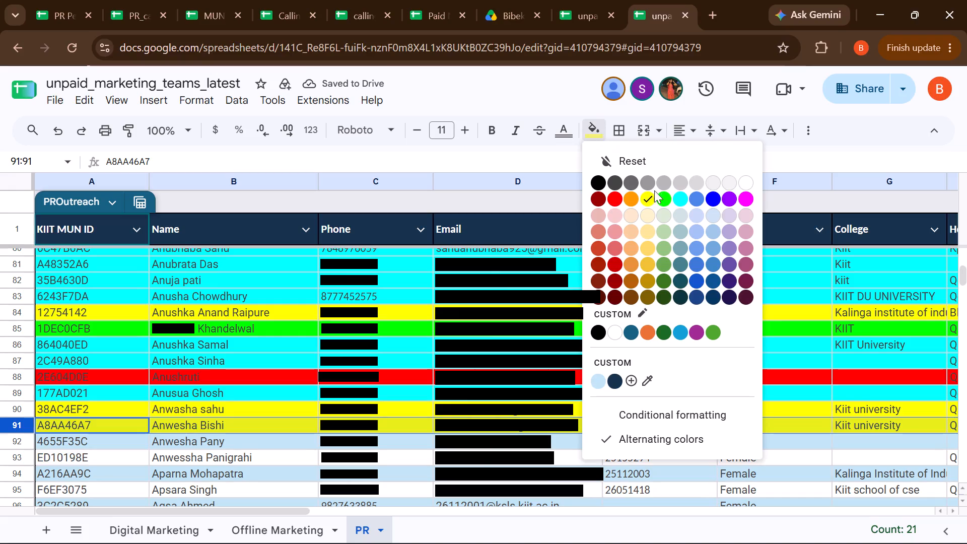
{"action": "left_click", "coordinate": [682, 199]}
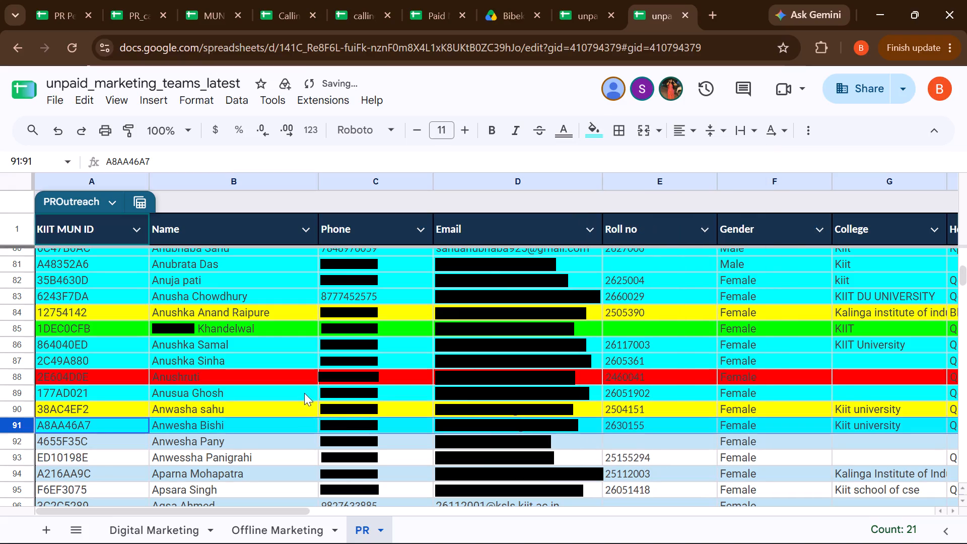
Review the follow-up dates and remarks of Bibek's registrants from row 84 down to row 90.
{"action": "left_click", "coordinate": [304, 379]}
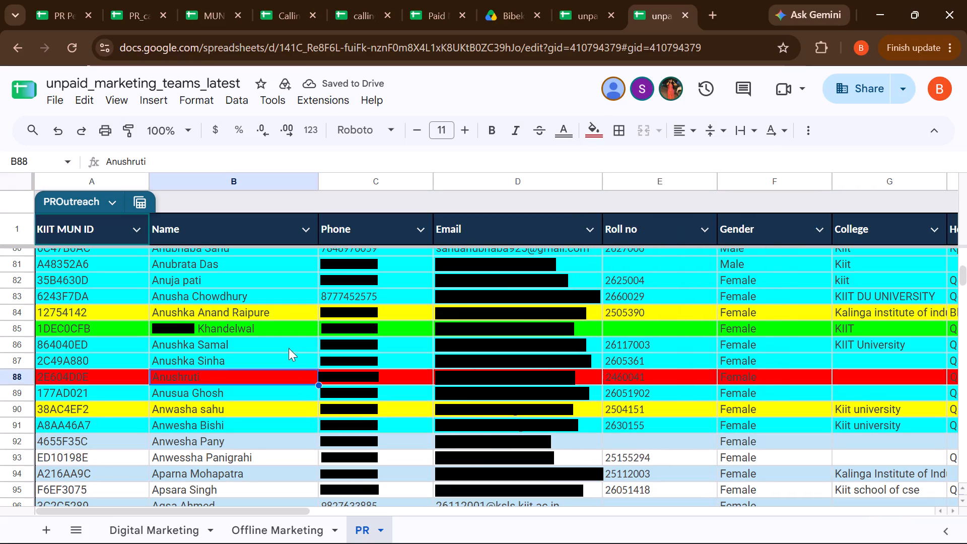
{"action": "left_click", "coordinate": [289, 348]}
{"action": "left_click", "coordinate": [288, 334]}
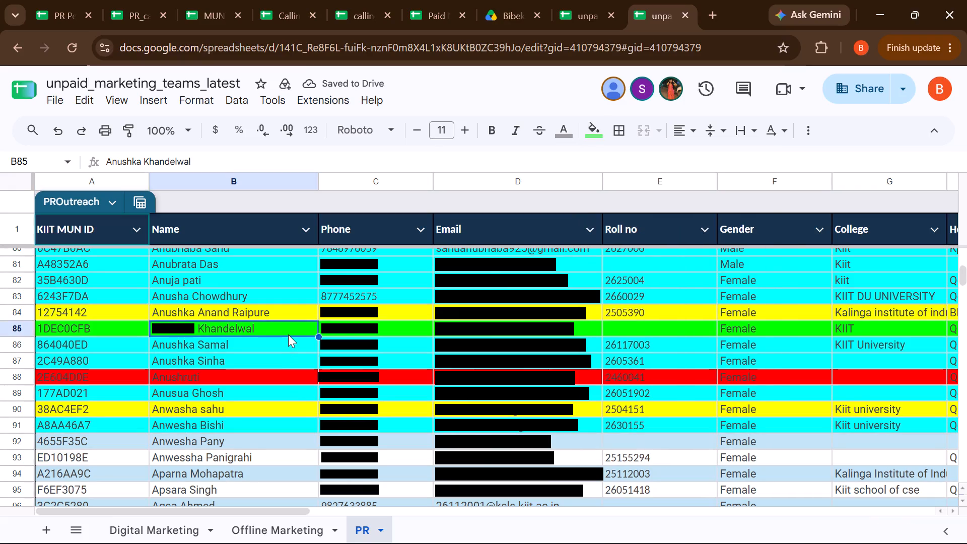
{"action": "key", "text": "Up"}
{"action": "key", "text": "Right"}
{"action": "key", "text": "Right"}
{"action": "key", "text": "Right"}
{"action": "key", "text": "Right"}
{"action": "key", "text": "Right"}
{"action": "key", "text": "Right"}
{"action": "key", "text": "Right"}
{"action": "key", "text": "Right"}
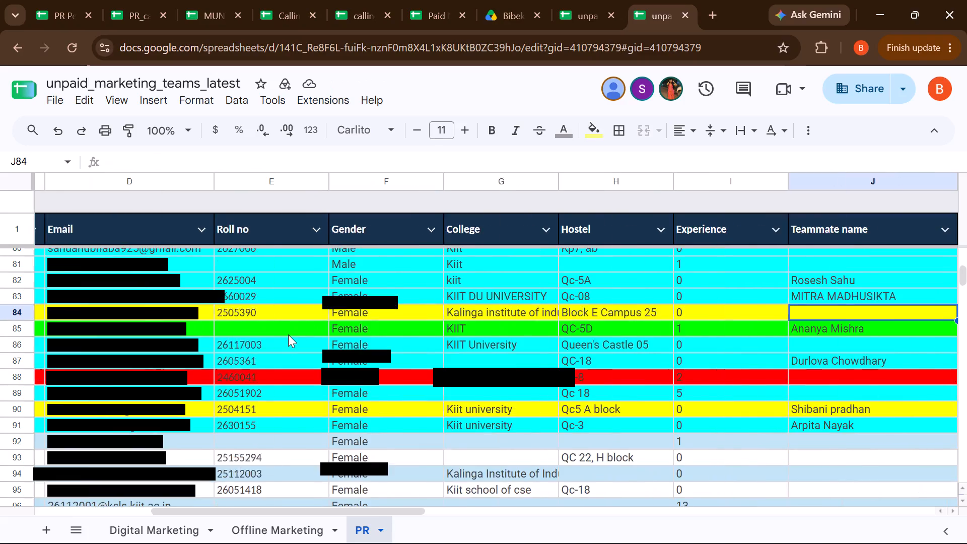
{"action": "key", "text": "Right"}
{"action": "key", "text": "Right"}
{"action": "key", "text": "Right"}
{"action": "key", "text": "Right"}
{"action": "key", "text": "Right"}
{"action": "key", "text": "Right"}
{"action": "key", "text": "Right"}
{"action": "key", "text": "Right"}
{"action": "key", "text": "Right"}
{"action": "key", "text": "Right"}
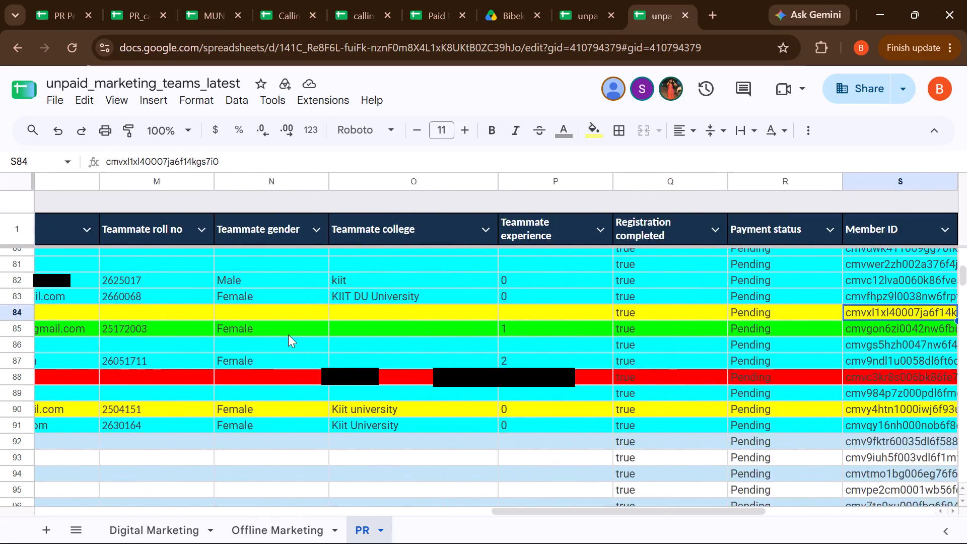
{"action": "key", "text": "Right"}
{"action": "key", "text": "Right"}
{"action": "key", "text": "Right"}
{"action": "key", "text": "Right"}
{"action": "key", "text": "Left"}
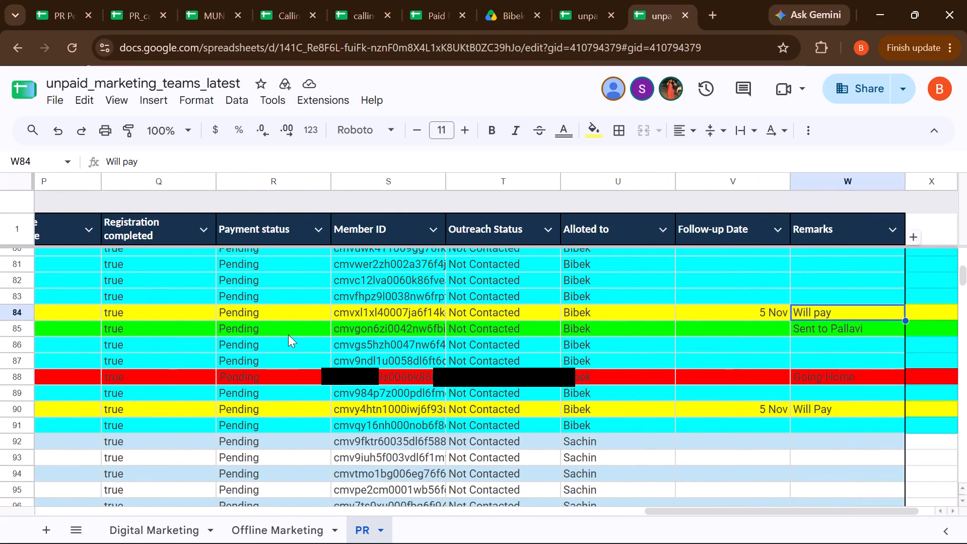
{"action": "key", "text": "Down"}
{"action": "key", "text": "Down"}
{"action": "key", "text": "Down"}
{"action": "key", "text": "Down"}
{"action": "key", "text": "Down"}
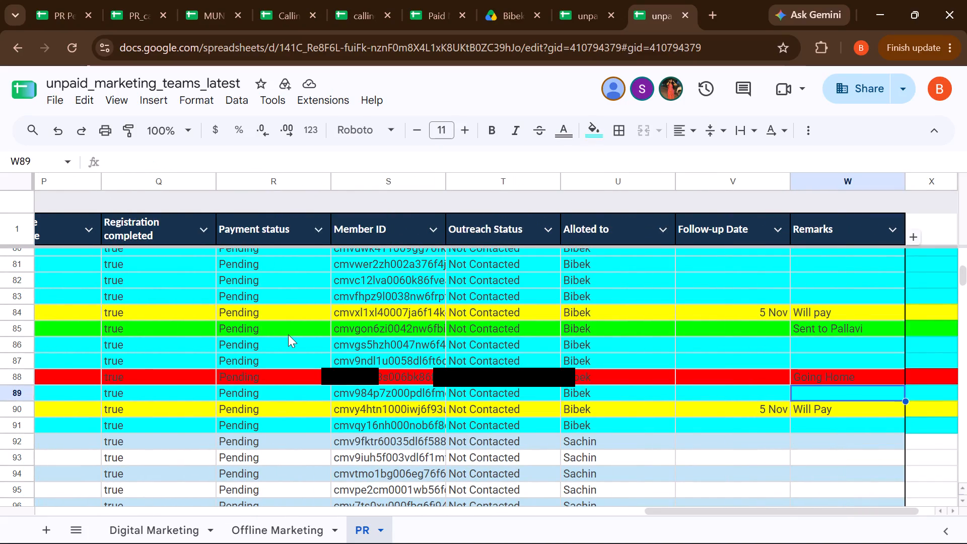
{"action": "key", "text": "Down"}
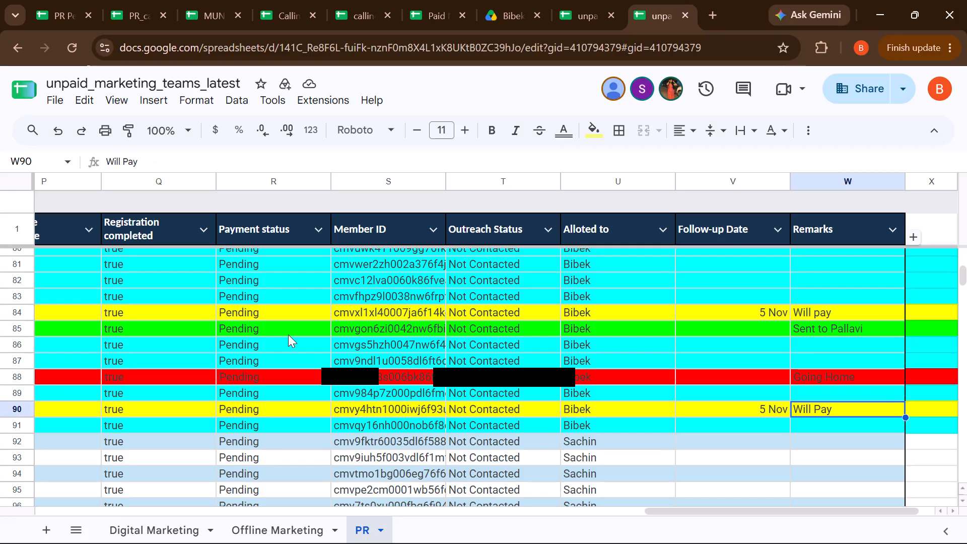
Look up the KIIT MUN ID and name of the "Will Pay" registrant in row 90.
{"action": "key", "text": "Left"}
{"action": "key", "text": "Left"}
{"action": "key", "text": "Left"}
{"action": "key", "text": "Left"}
{"action": "key", "text": "Left"}
{"action": "key", "text": "Left"}
{"action": "key", "text": "Left"}
{"action": "key", "text": "Left"}
{"action": "key", "text": "Left"}
{"action": "key", "text": "Left"}
{"action": "key", "text": "Left"}
{"action": "key", "text": "Left"}
{"action": "key", "text": "Left"}
{"action": "key", "text": "Left"}
{"action": "key", "text": "Left"}
{"action": "key", "text": "Left"}
{"action": "key", "text": "Left"}
{"action": "key", "text": "Left"}
{"action": "key", "text": "Left"}
{"action": "key", "text": "Left"}
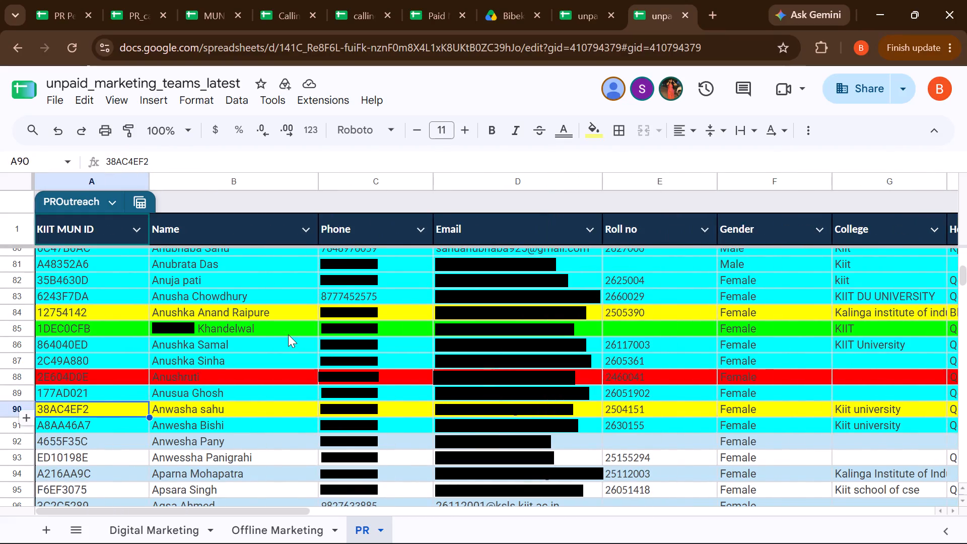
{"action": "key", "text": "Right"}
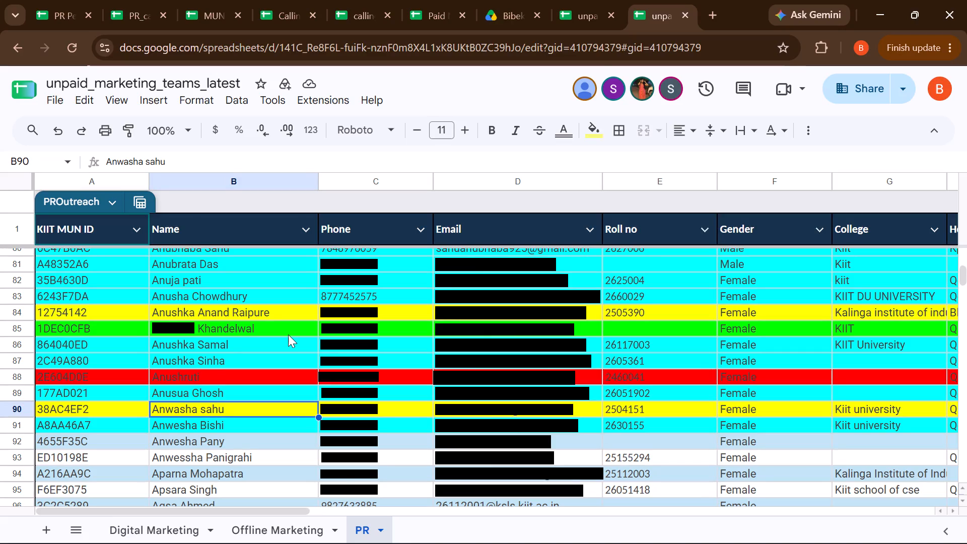
Check the payment status, allotment, follow-up date and remarks of Bibek's registrant in row 86.
{"action": "key", "text": "Up"}
{"action": "key", "text": "Up"}
{"action": "key", "text": "Up"}
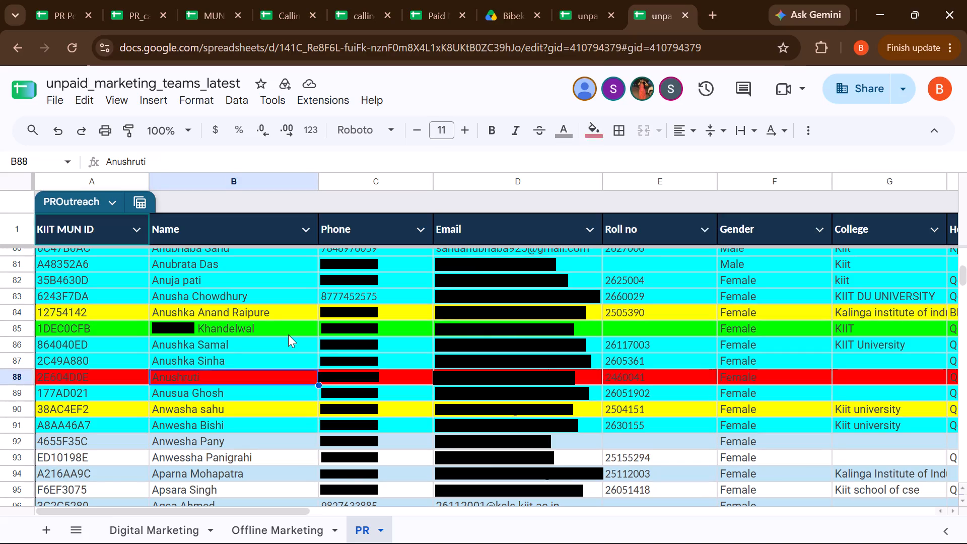
{"action": "key", "text": "Up"}
{"action": "key", "text": "Right"}
{"action": "key", "text": "Right"}
{"action": "key", "text": "Right"}
{"action": "key", "text": "Right"}
{"action": "key", "text": "Right"}
{"action": "key", "text": "Right"}
{"action": "key", "text": "Right"}
{"action": "key", "text": "Right"}
{"action": "key", "text": "Right"}
{"action": "key", "text": "Right"}
{"action": "key", "text": "Right"}
{"action": "key", "text": "Right"}
{"action": "key", "text": "Right"}
{"action": "key", "text": "Right"}
{"action": "key", "text": "Right"}
{"action": "key", "text": "Right"}
{"action": "key", "text": "Right"}
{"action": "key", "text": "Right"}
{"action": "key", "text": "Right"}
{"action": "key", "text": "Right"}
{"action": "key", "text": "Right"}
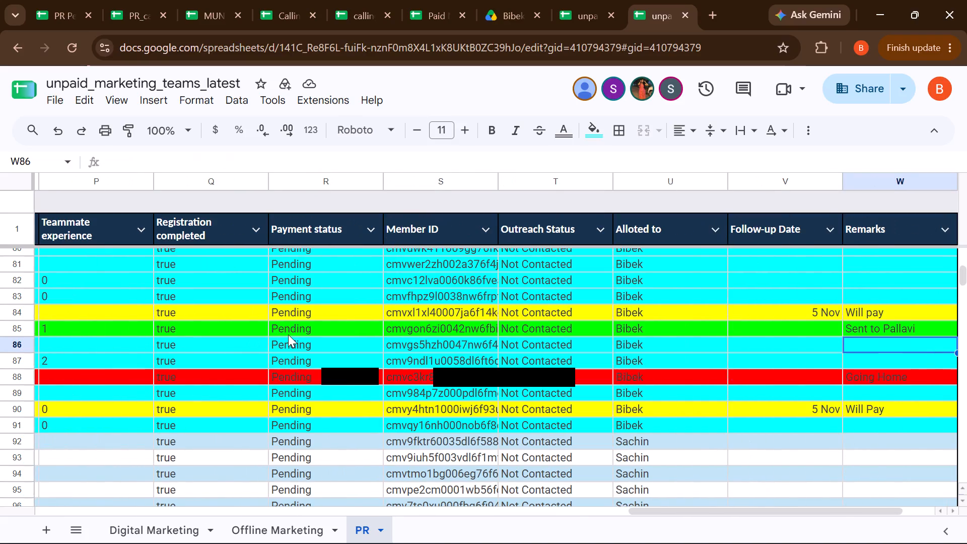
Look up the name and phone number of Bibek's registrant in row 86.
{"action": "key", "text": "Left"}
{"action": "key", "text": "Left"}
{"action": "key", "text": "Left"}
{"action": "key", "text": "Left"}
{"action": "key", "text": "Left"}
{"action": "key", "text": "Left"}
{"action": "key", "text": "Left"}
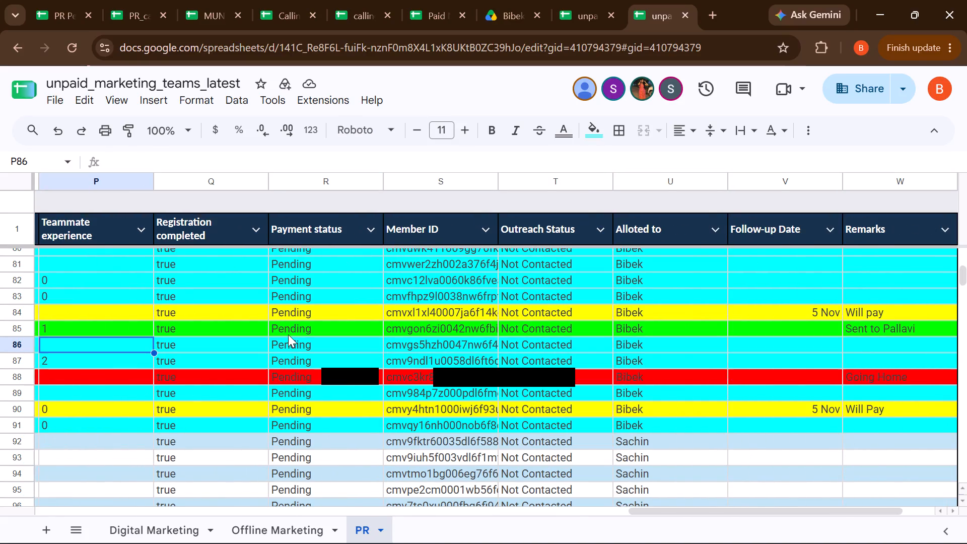
{"action": "key", "text": "Right"}
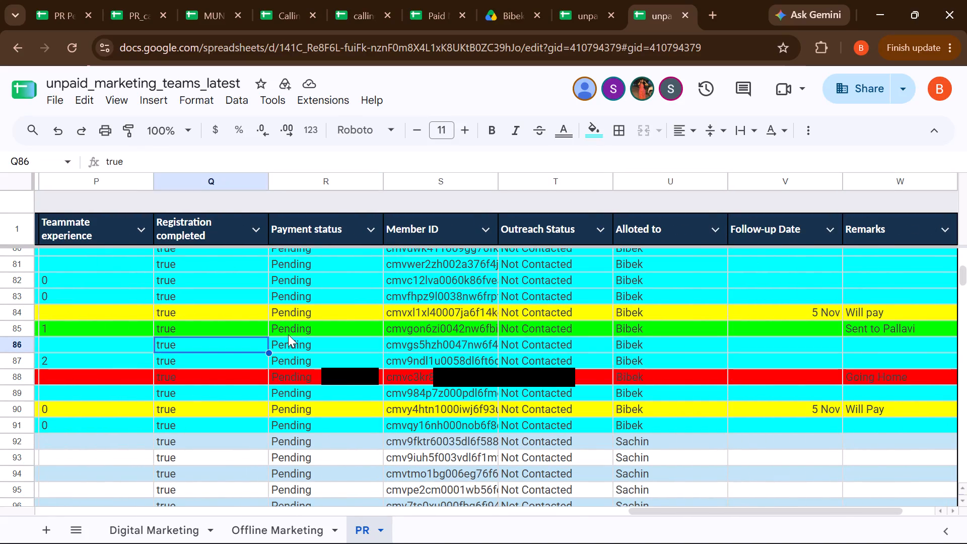
{"action": "key", "text": "Left"}
{"action": "key", "text": "Left"}
{"action": "key", "text": "Left"}
{"action": "key", "text": "Left"}
{"action": "key", "text": "Left"}
{"action": "key", "text": "Left"}
{"action": "key", "text": "Left"}
{"action": "key", "text": "Left"}
{"action": "key", "text": "Left"}
{"action": "key", "text": "Left"}
{"action": "key", "text": "Left"}
{"action": "key", "text": "Left"}
{"action": "key", "text": "Left"}
{"action": "key", "text": "Left"}
{"action": "key", "text": "Left"}
{"action": "key", "text": "Left"}
{"action": "key", "text": "Left"}
{"action": "key", "text": "Left"}
{"action": "key", "text": "Left"}
{"action": "key", "text": "Left"}
{"action": "key", "text": "Right"}
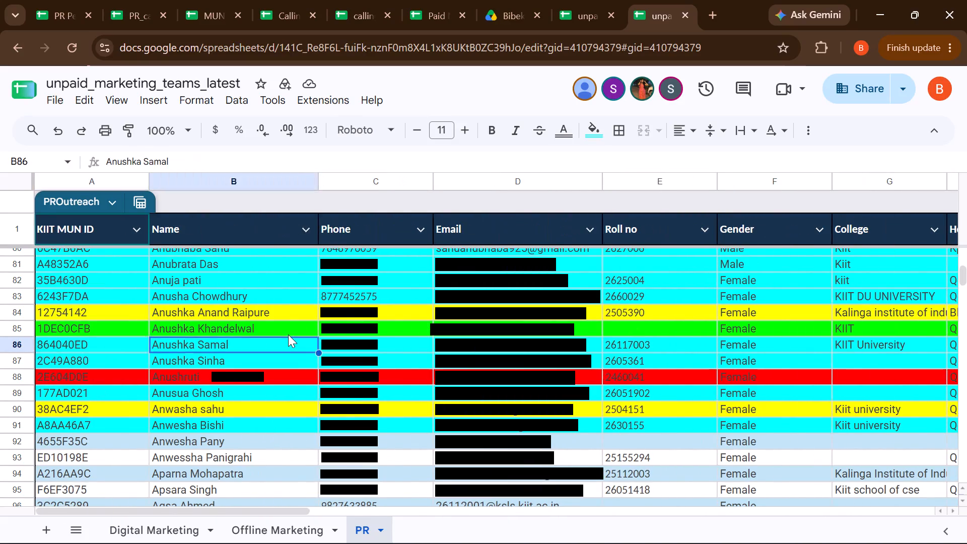
{"action": "key", "text": "Right"}
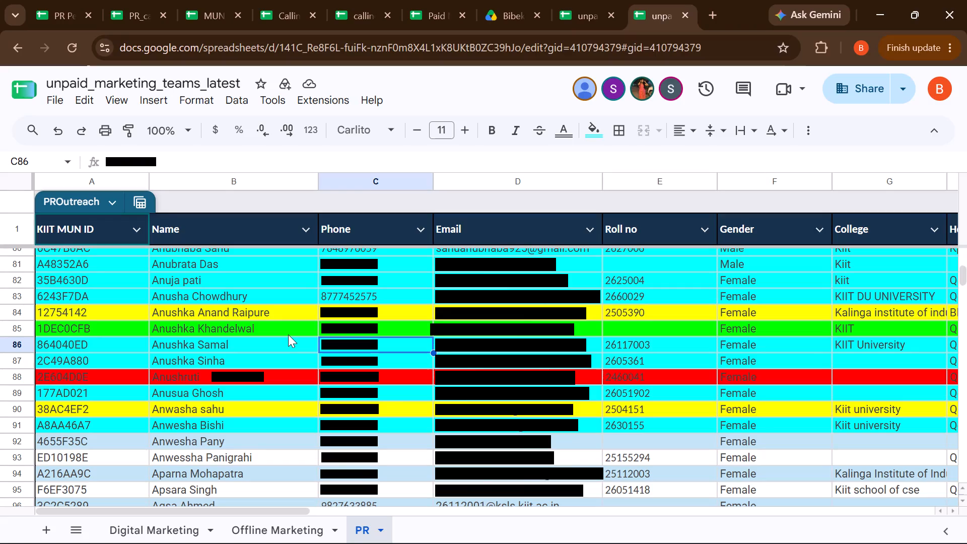
Review the phone numbers of Bibek's registrants from row 85 down to row 90, including row 90's email.
{"action": "key", "text": "Up"}
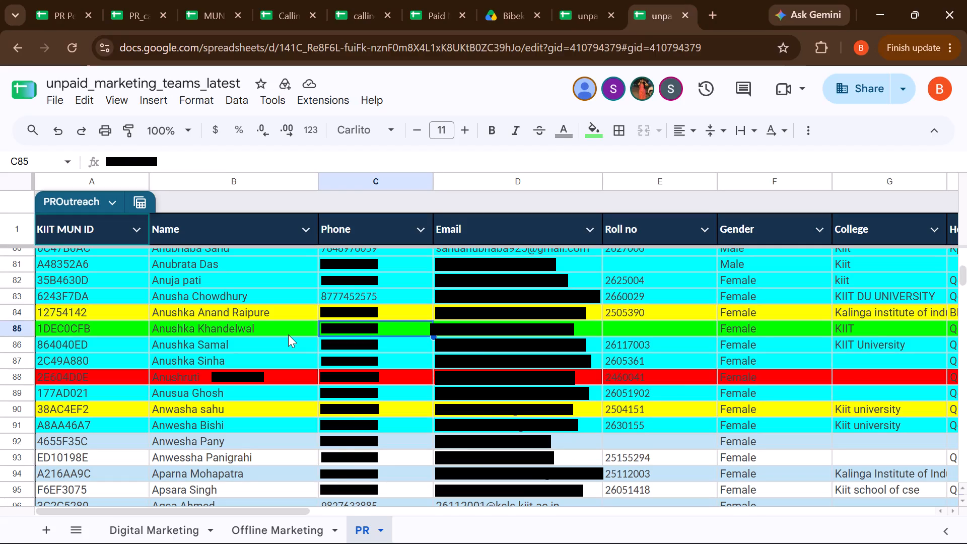
{"action": "key", "text": "Down"}
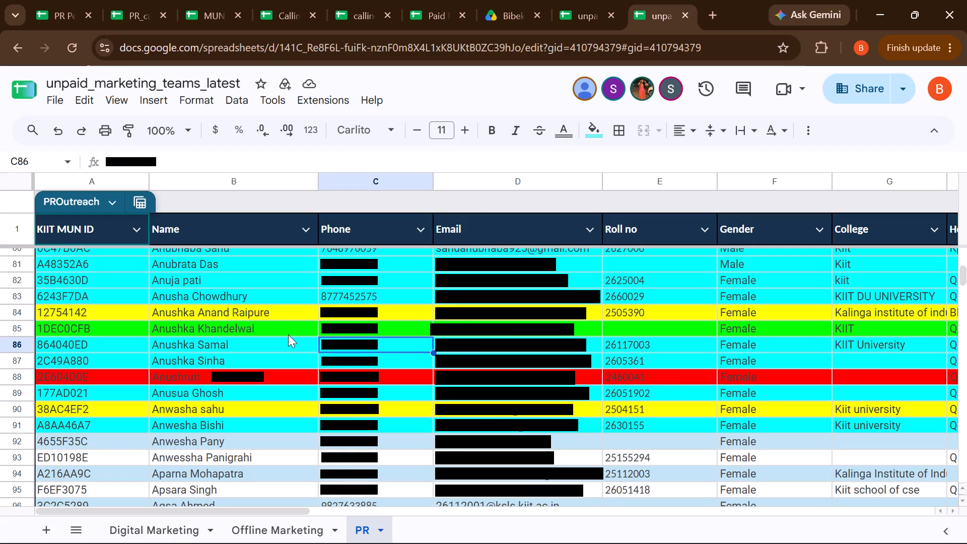
{"action": "key", "text": "Down"}
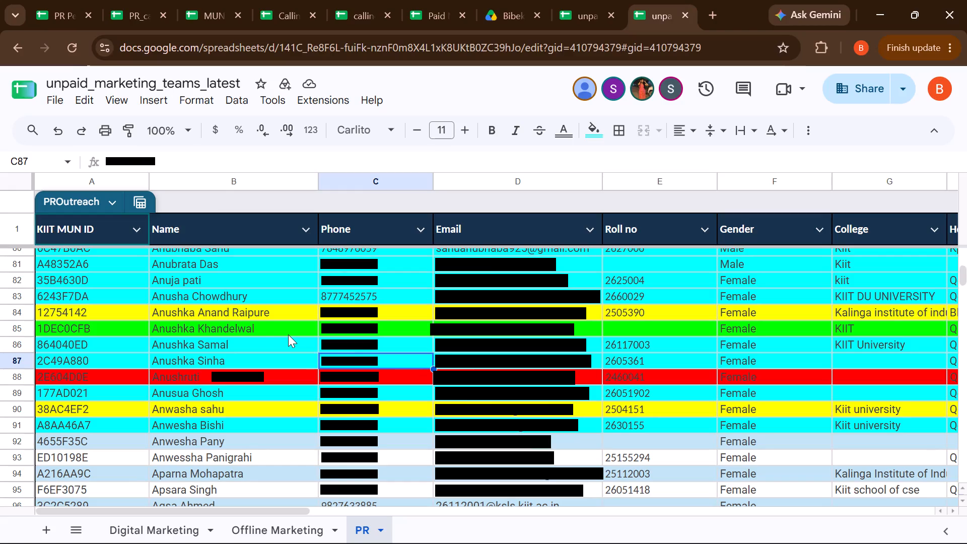
{"action": "key", "text": "Down"}
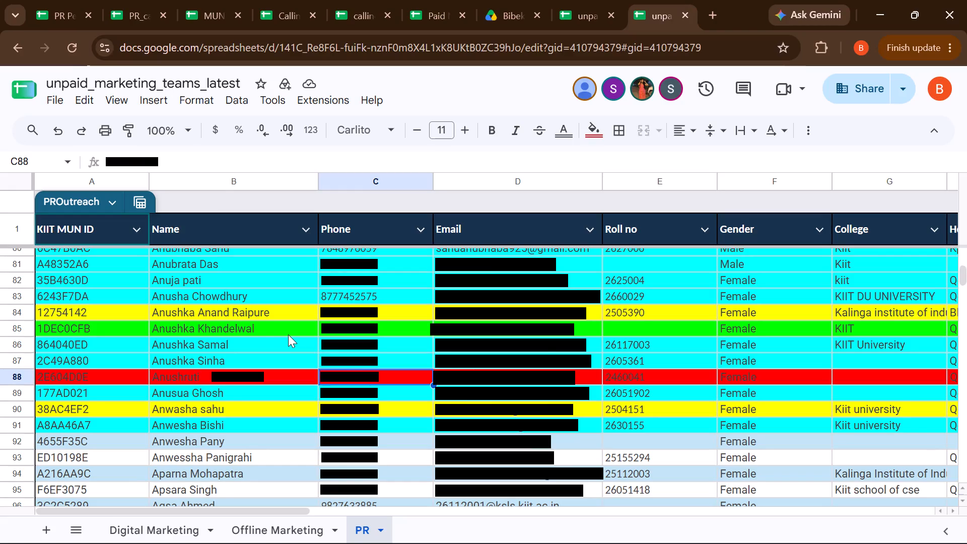
{"action": "key", "text": "Down"}
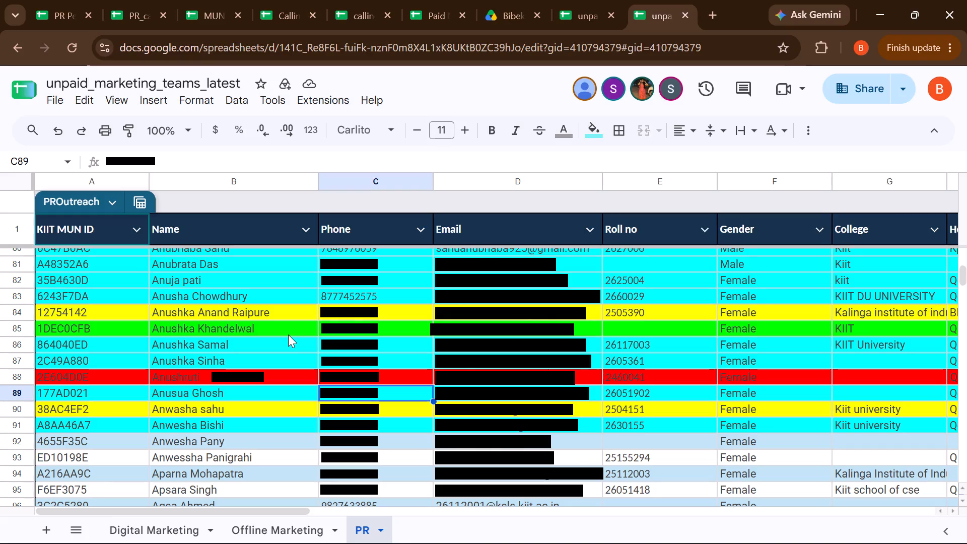
{"action": "key", "text": "Down"}
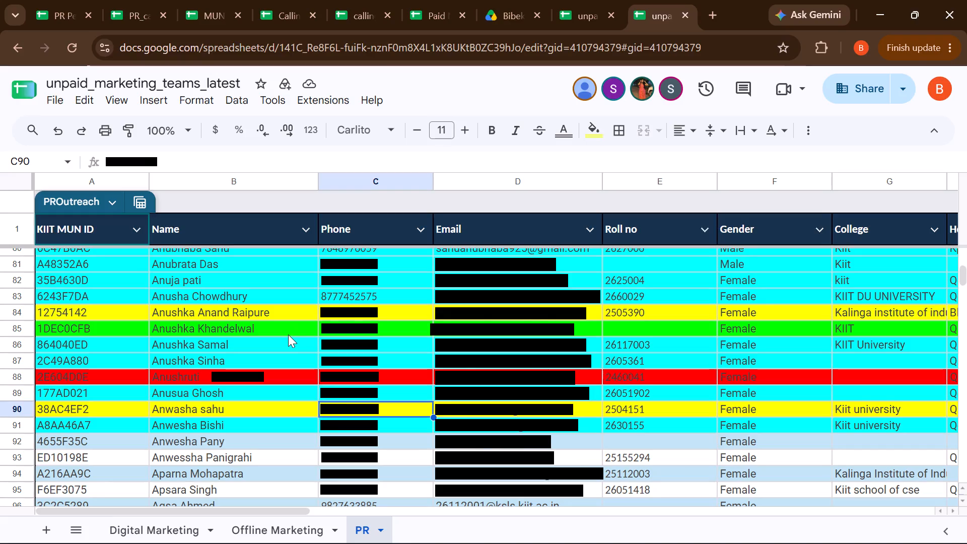
{"action": "key", "text": "Right"}
{"action": "key", "text": "Right"}
{"action": "key", "text": "Right"}
{"action": "key", "text": "Left"}
{"action": "key", "text": "Left"}
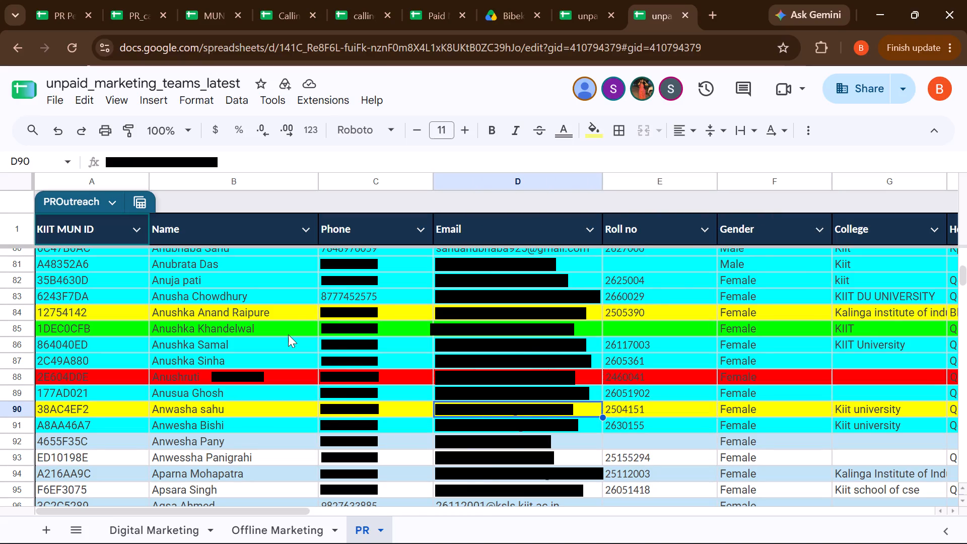
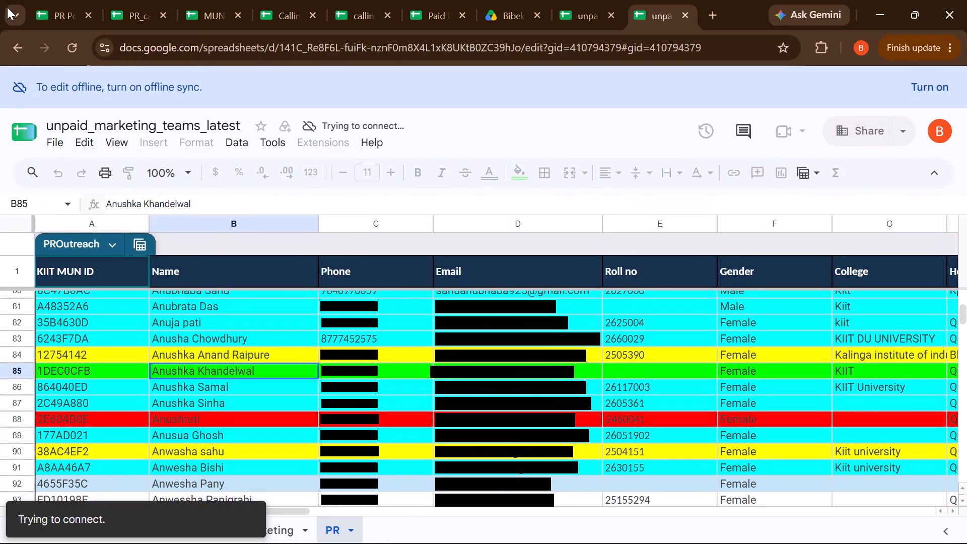
Review Bibek's list of registered delegates in the PR Personal Reg '26 spreadsheet.
{"action": "left_click", "coordinate": [51, 6]}
{"action": "scroll", "coordinate": [207, 336], "scroll_direction": "down", "scroll_amount": 1}
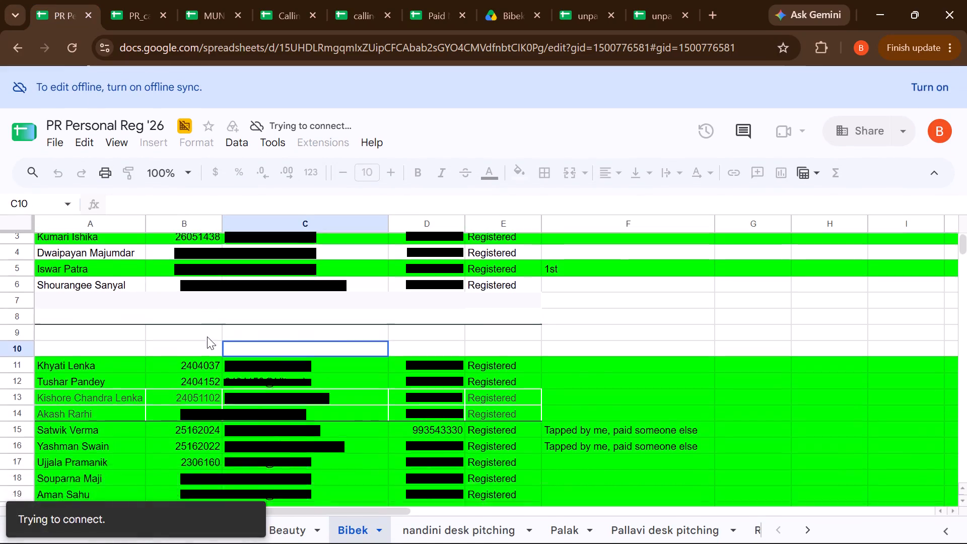
{"action": "scroll", "coordinate": [207, 336], "scroll_direction": "down", "scroll_amount": 1}
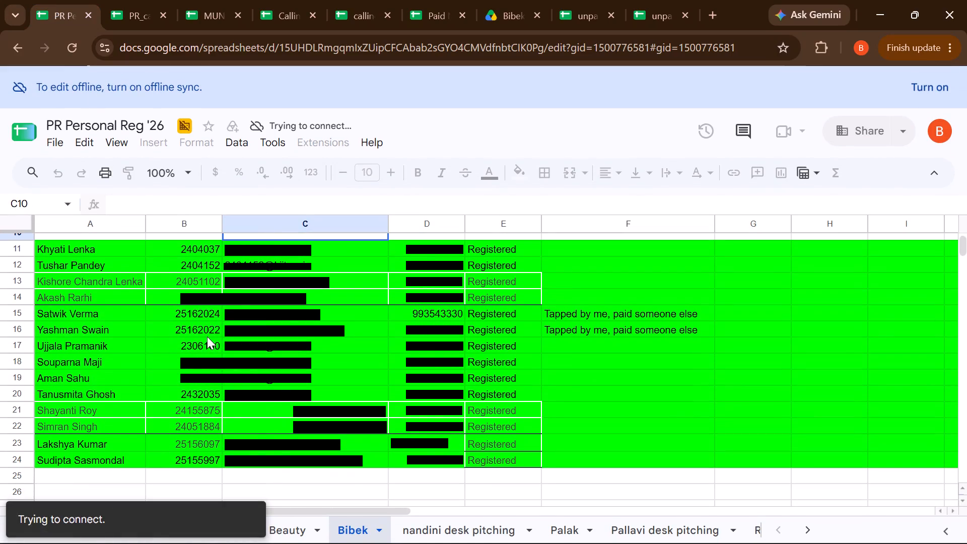
In the Paid MUN spreadsheet, move the registrants in WILL PAY rows 12 and 13 to rows 16 and 17 of the PAID sheet.
{"action": "left_click", "coordinate": [439, 11]}
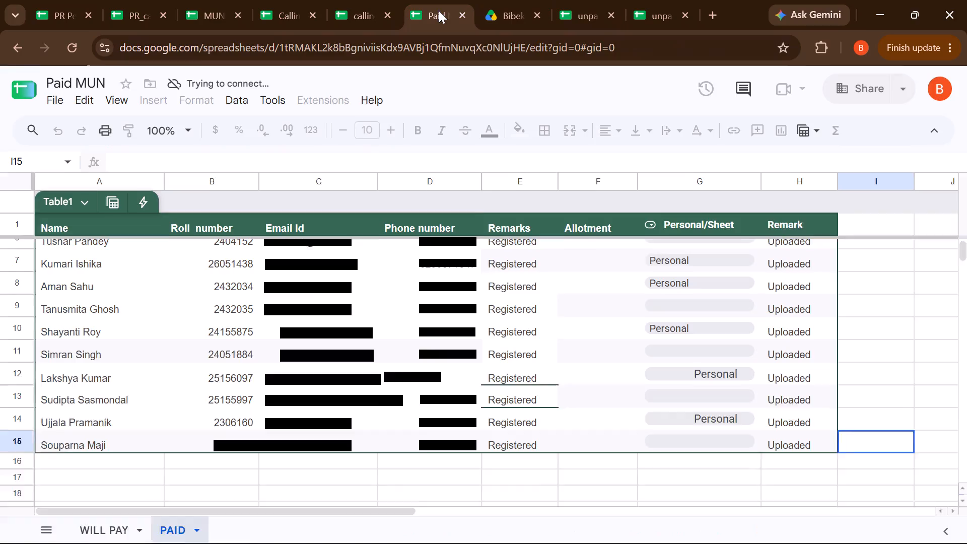
{"action": "scroll", "coordinate": [227, 438], "scroll_direction": "down", "scroll_amount": 2}
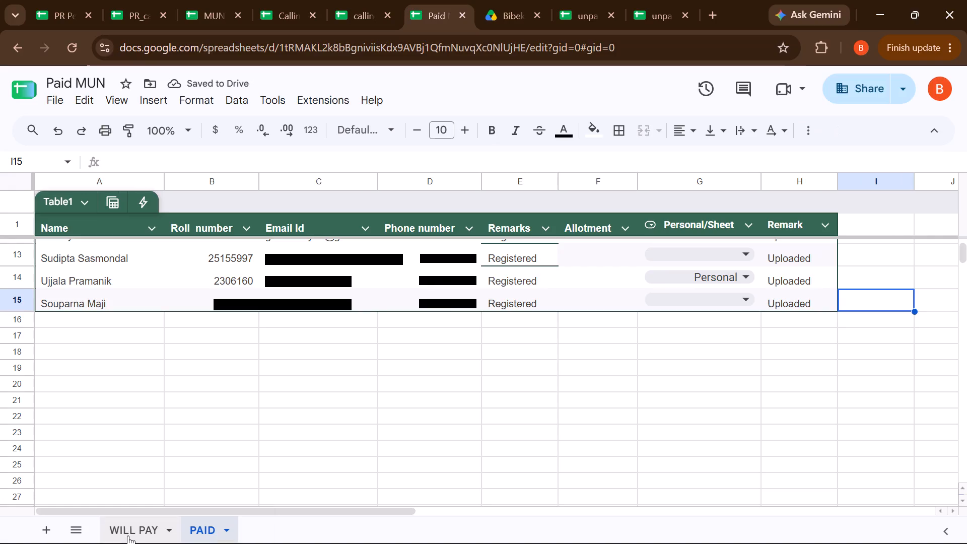
{"action": "left_click", "coordinate": [129, 531]}
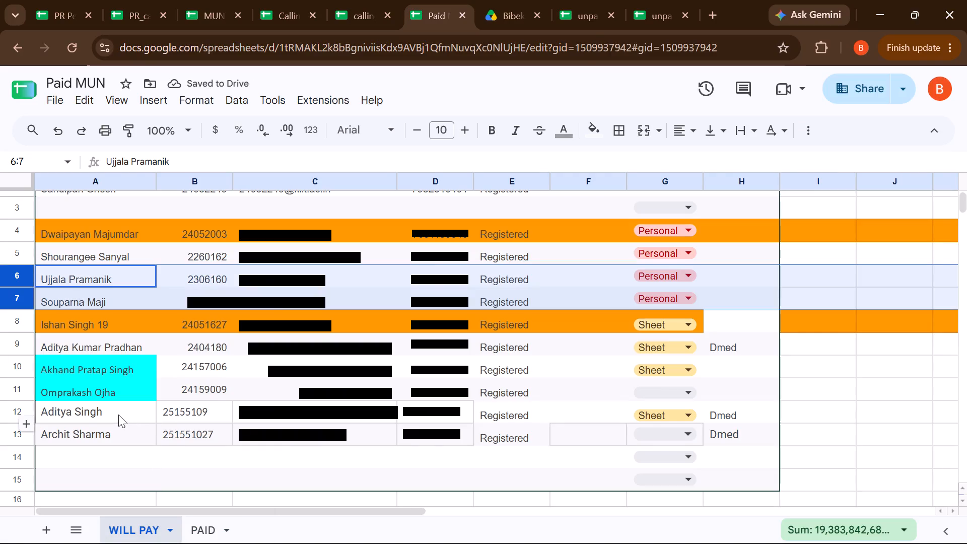
{"action": "left_click_drag", "start_coordinate": [117, 414], "coordinate": [626, 428]}
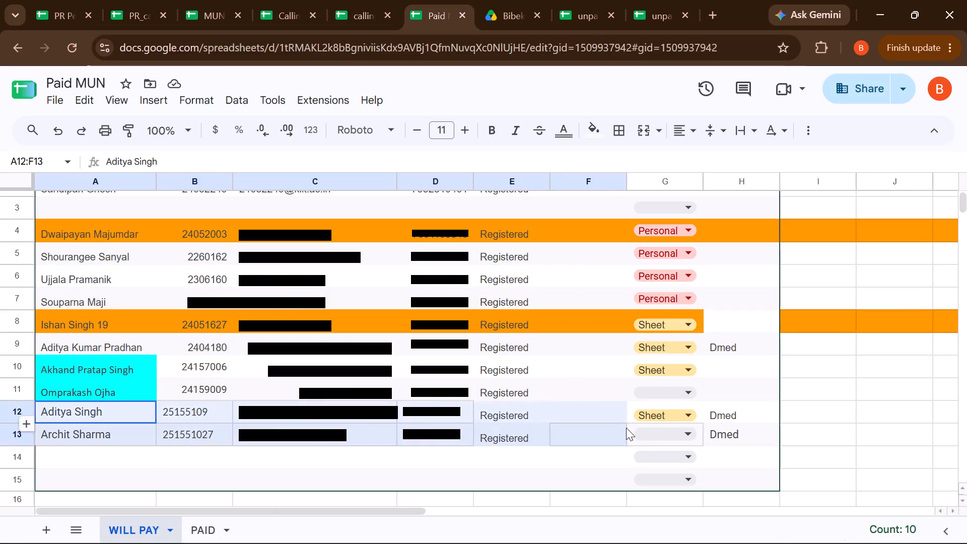
{"action": "left_click_drag", "start_coordinate": [626, 428], "coordinate": [645, 427]}
{"action": "key", "text": "ctrl+c"}
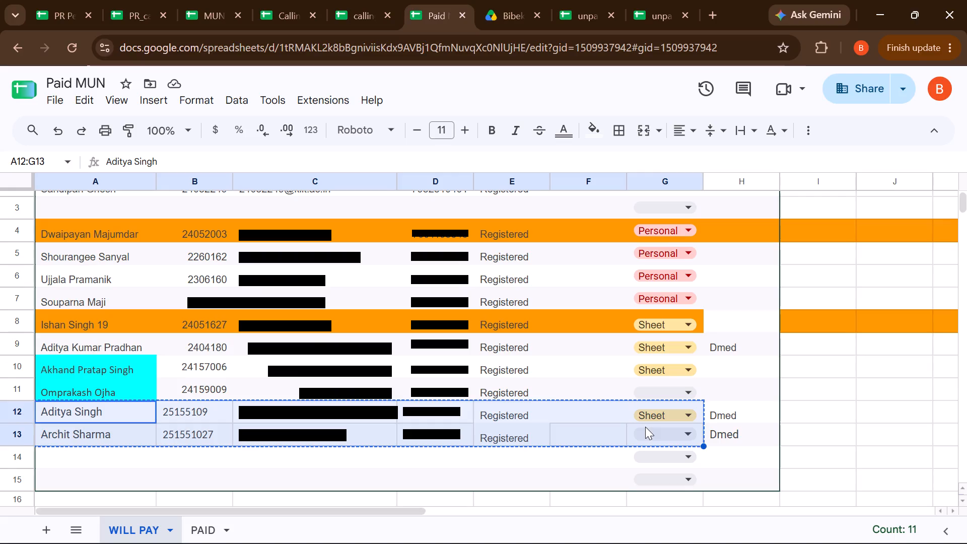
{"action": "key", "text": "ctrl+x"}
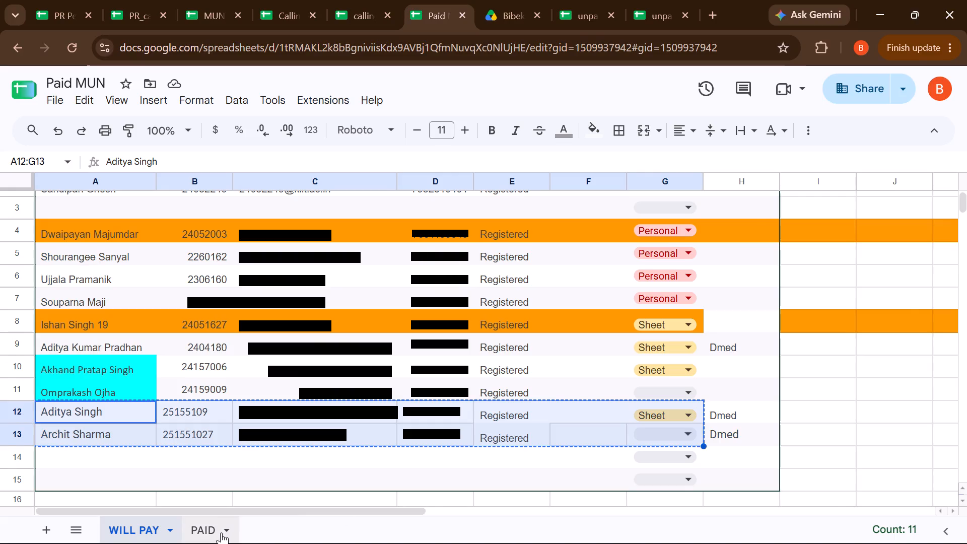
{"action": "left_click", "coordinate": [221, 531]}
{"action": "left_click", "coordinate": [105, 321]}
{"action": "key", "text": "ctrl+v"}
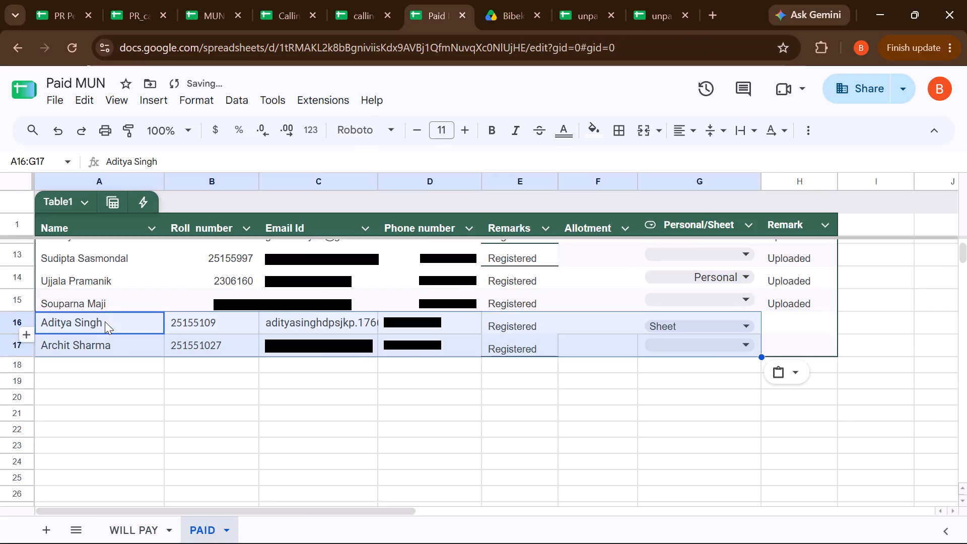
{"action": "left_click", "coordinate": [774, 324]}
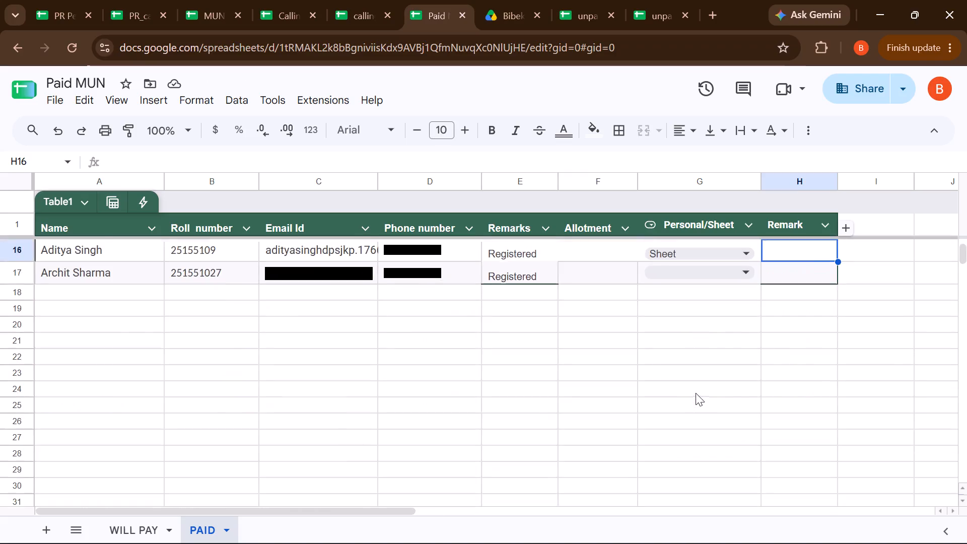
Clear the leftover "Dmed" notes from rows 12 and 13 of the WILL PAY sheet.
{"action": "left_click", "coordinate": [141, 541]}
{"action": "left_click_drag", "start_coordinate": [823, 405], "coordinate": [340, 439]}
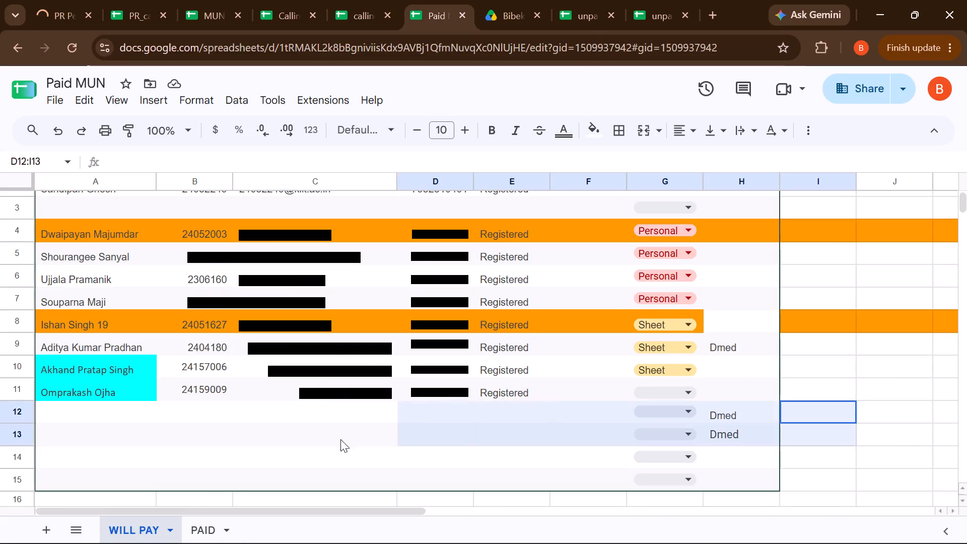
{"action": "left_click_drag", "start_coordinate": [340, 439], "coordinate": [125, 432]}
{"action": "key", "text": "Delete"}
{"action": "key", "text": "Delete"}
{"action": "key", "text": "Delete"}
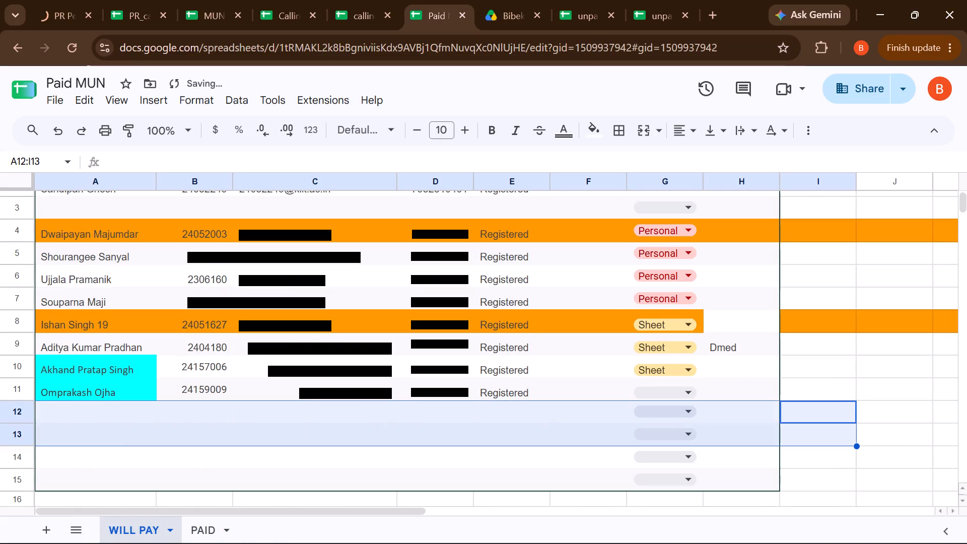
{"action": "left_click", "coordinate": [379, 396]}
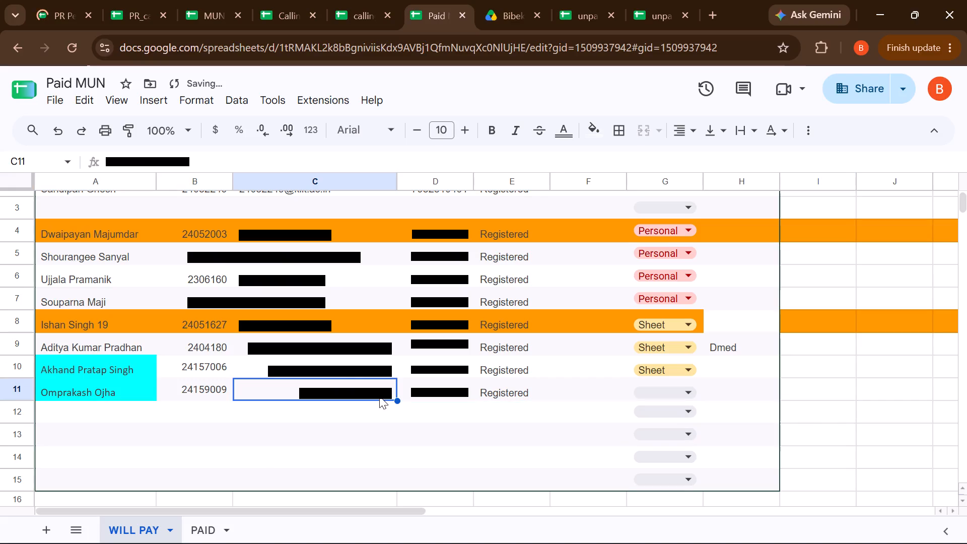
{"action": "left_click", "coordinate": [310, 434]}
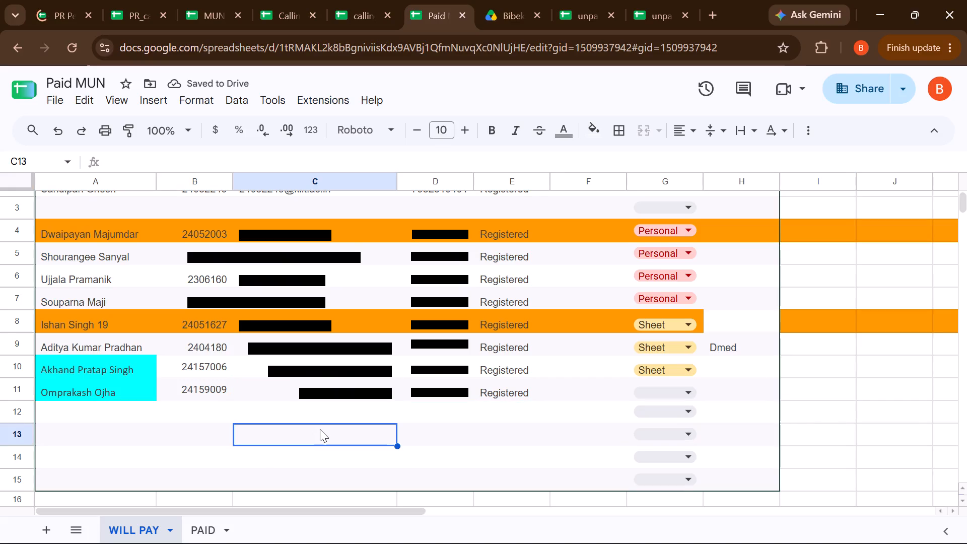
Compare WILL PAY with the PAID sheet and clear the already paid registrants in WILL PAY rows 6 and 7.
{"action": "scroll", "coordinate": [320, 429], "scroll_direction": "up", "scroll_amount": 2}
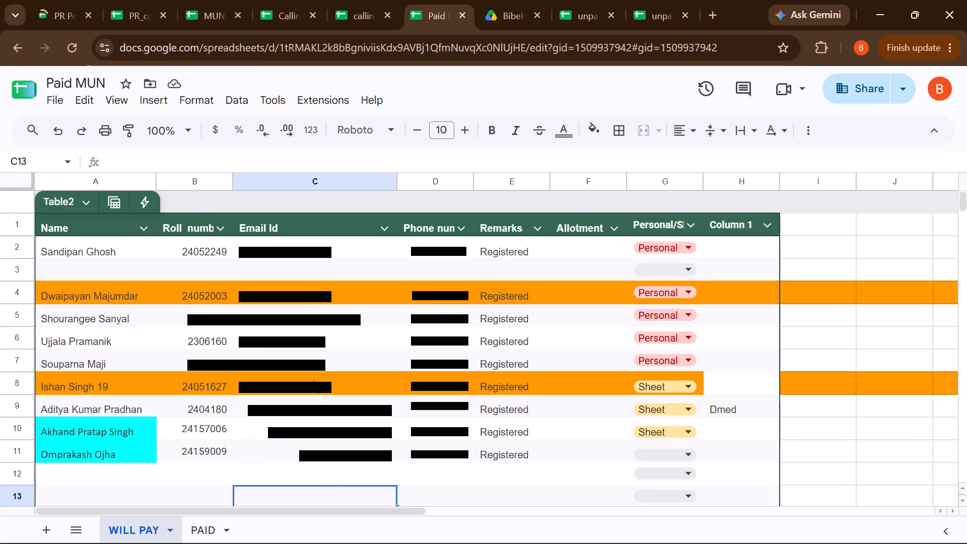
{"action": "left_click", "coordinate": [204, 520]}
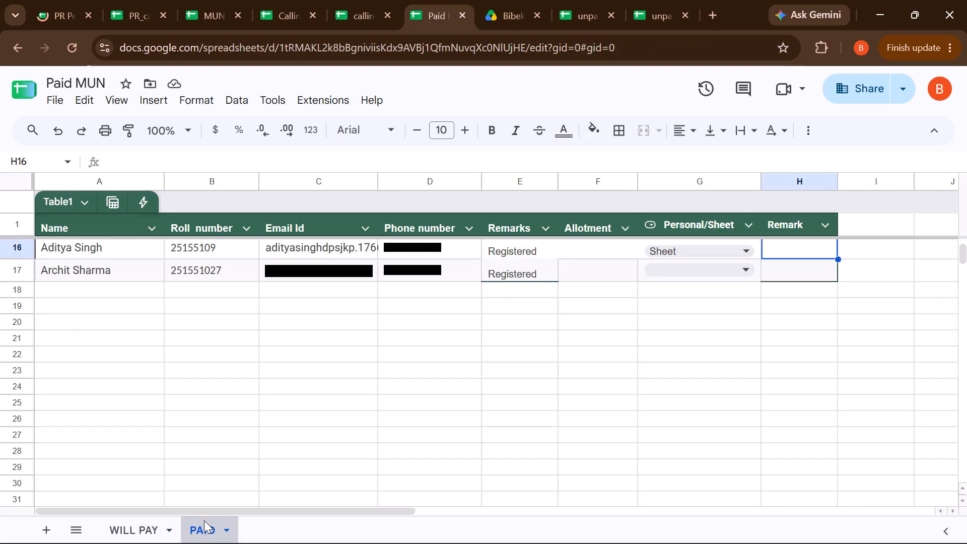
{"action": "scroll", "coordinate": [230, 408], "scroll_direction": "up", "scroll_amount": 2}
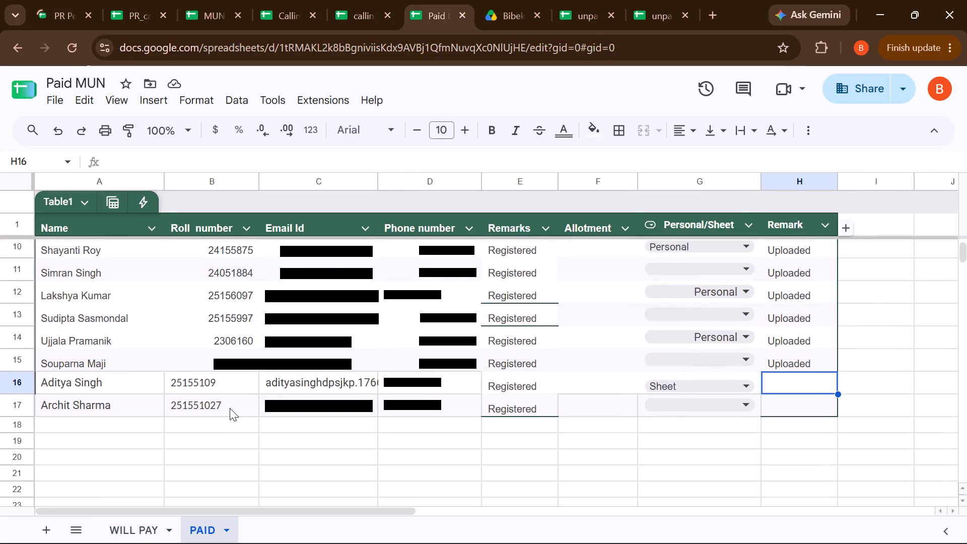
{"action": "left_click", "coordinate": [145, 530]}
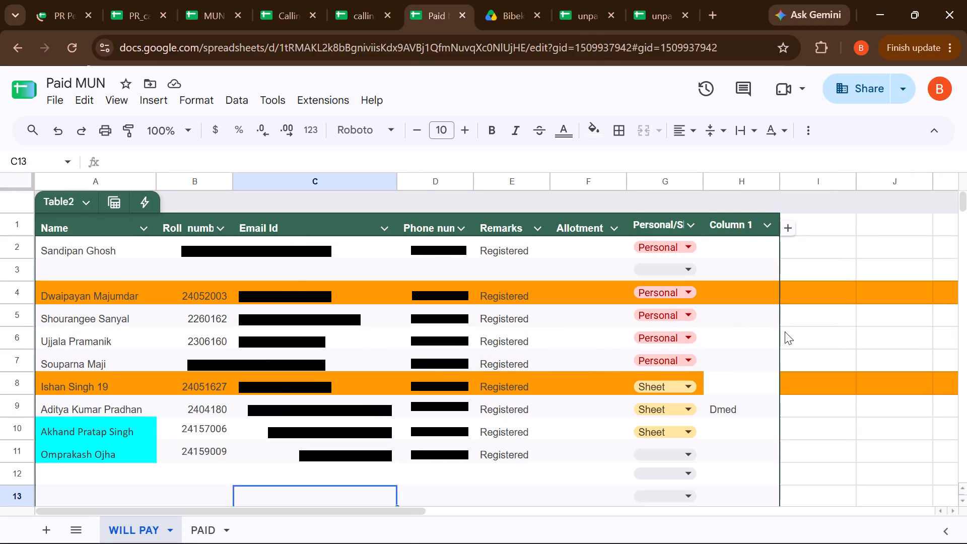
{"action": "left_click_drag", "start_coordinate": [787, 332], "coordinate": [80, 352]}
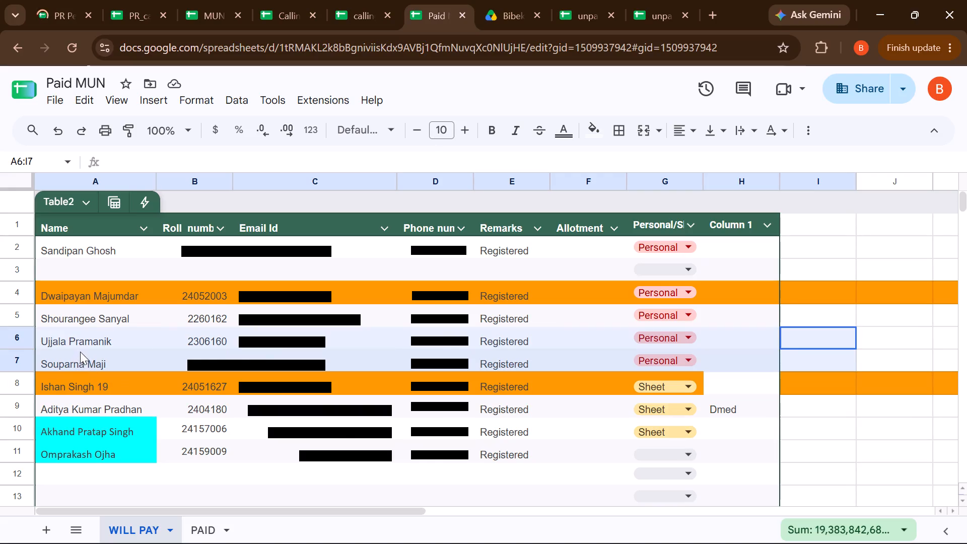
{"action": "left_click_drag", "start_coordinate": [80, 352], "coordinate": [80, 353]}
{"action": "key", "text": "Delete"}
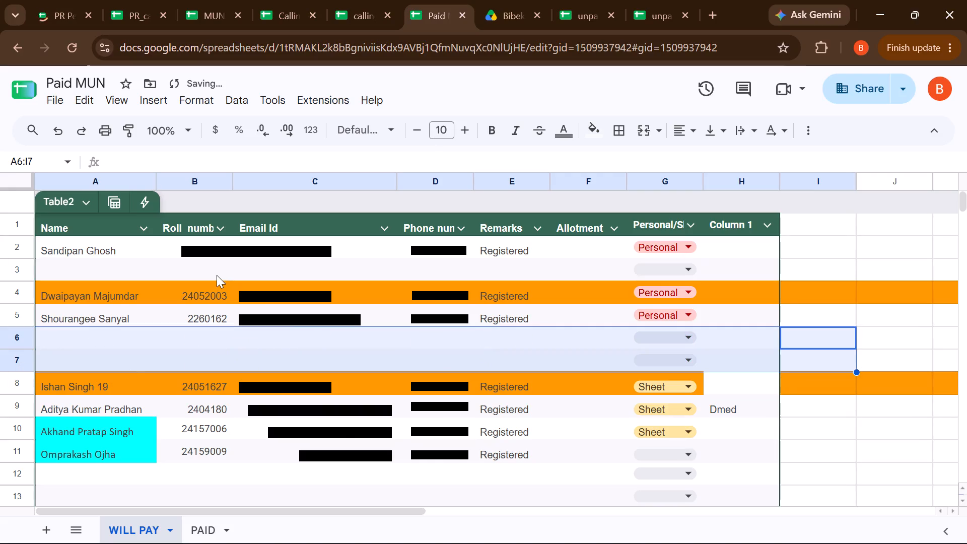
{"action": "left_click", "coordinate": [219, 271]}
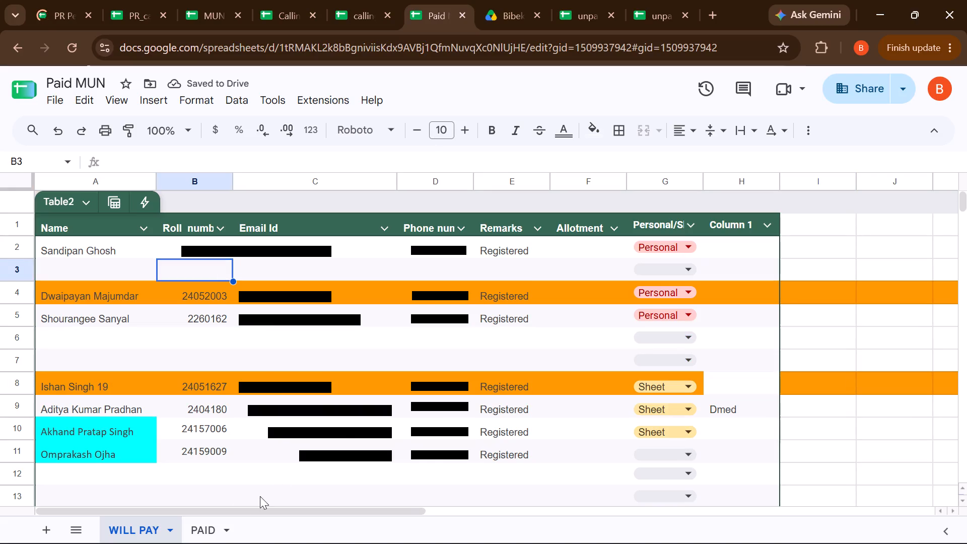
In Google Drive, create a folder named 7 inside Bibek's Double Delegate folder and open it.
{"action": "left_click", "coordinate": [189, 529]}
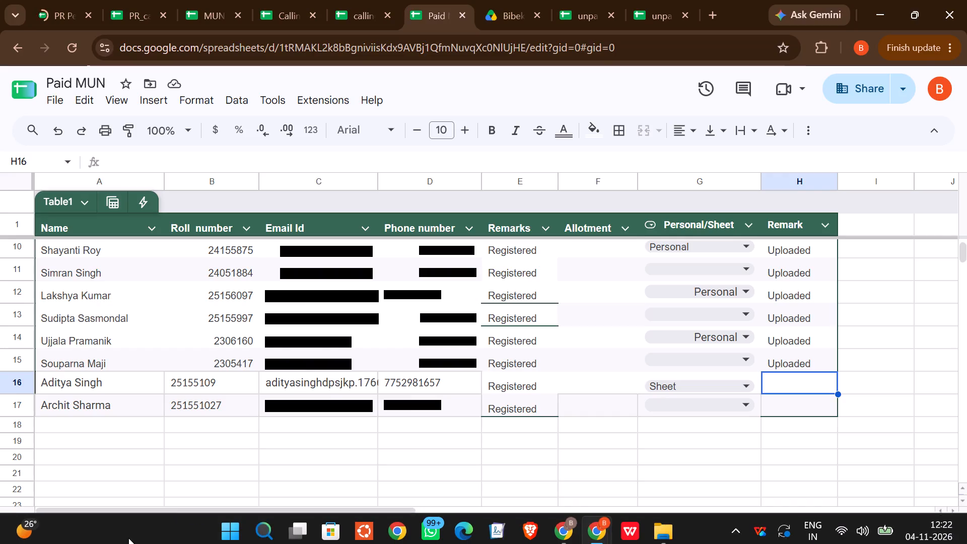
{"action": "left_click", "coordinate": [502, 3]}
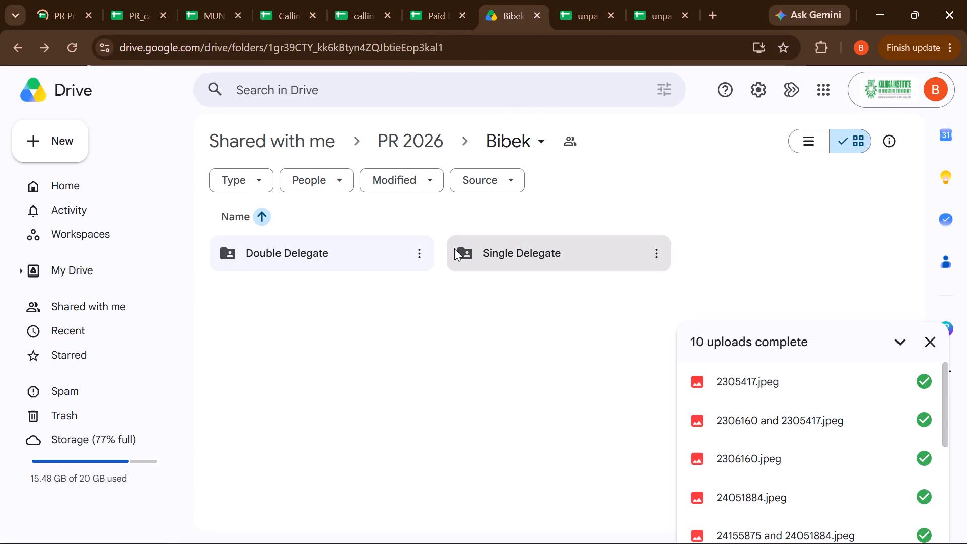
{"action": "double_click", "coordinate": [346, 247]}
{"action": "right_click", "coordinate": [416, 362]}
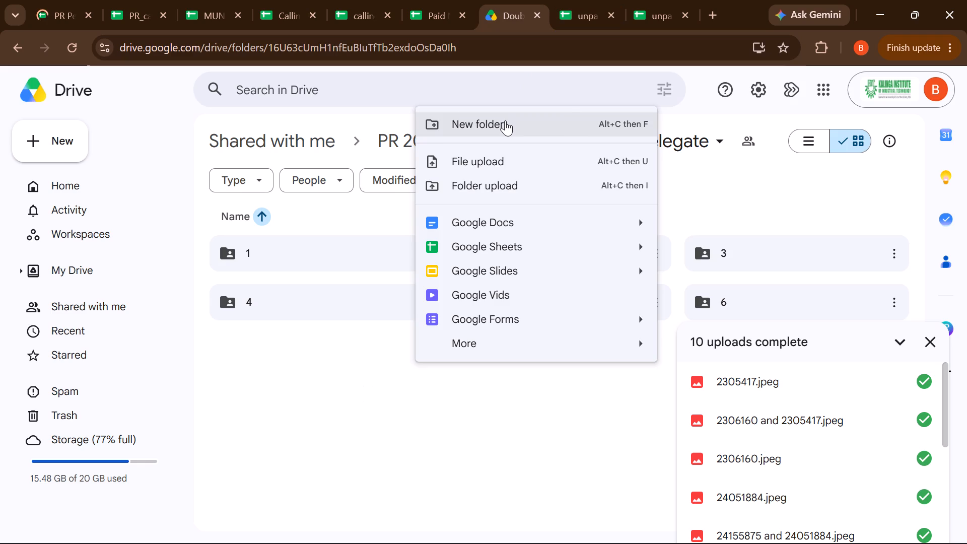
{"action": "left_click", "coordinate": [505, 120]}
{"action": "key", "text": "7"}
{"action": "key", "text": "Return"}
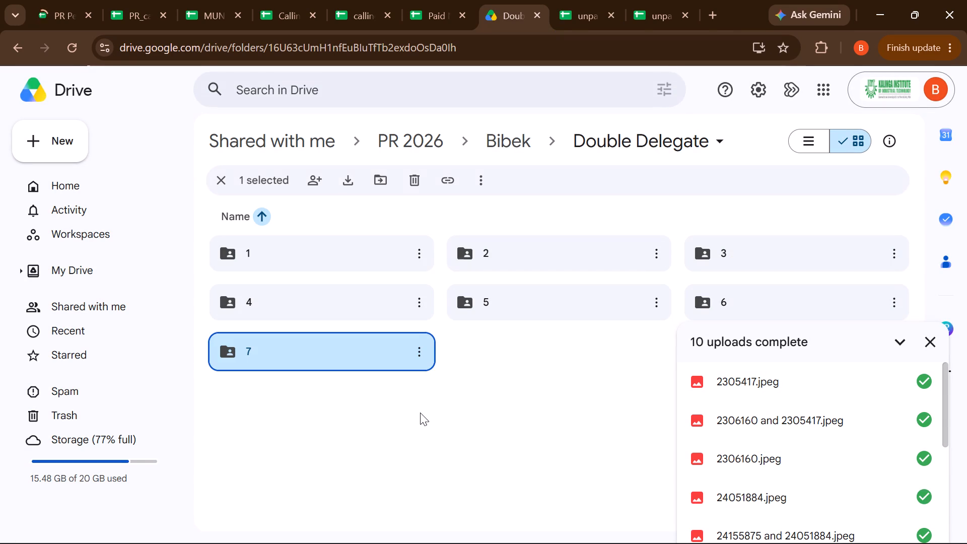
{"action": "double_click", "coordinate": [292, 350]}
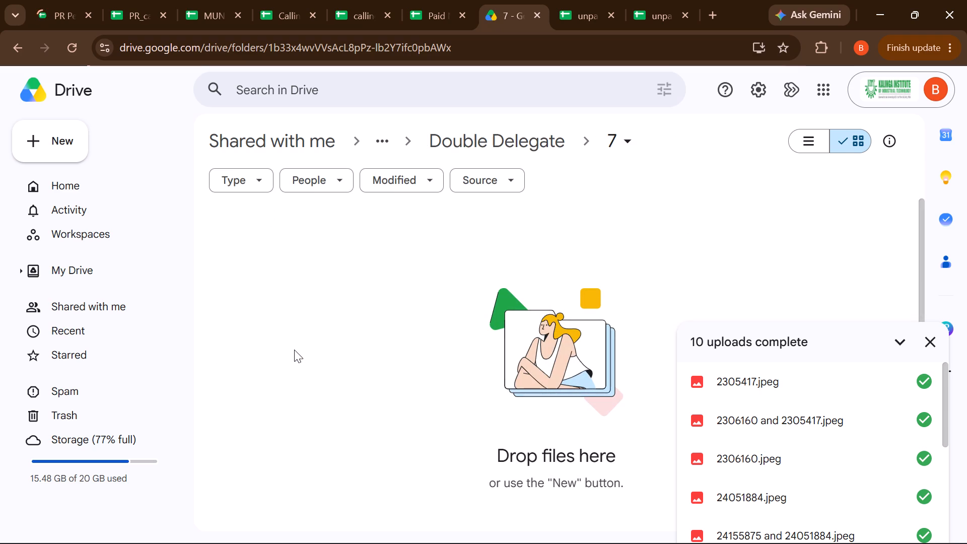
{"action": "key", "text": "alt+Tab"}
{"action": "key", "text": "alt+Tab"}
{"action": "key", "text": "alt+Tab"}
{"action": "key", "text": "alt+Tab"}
In unpaid_marketing_teams_latest, look up the phone number of Bibek's registrant in row 89 and fill that row red.
{"action": "left_click", "coordinate": [650, 5]}
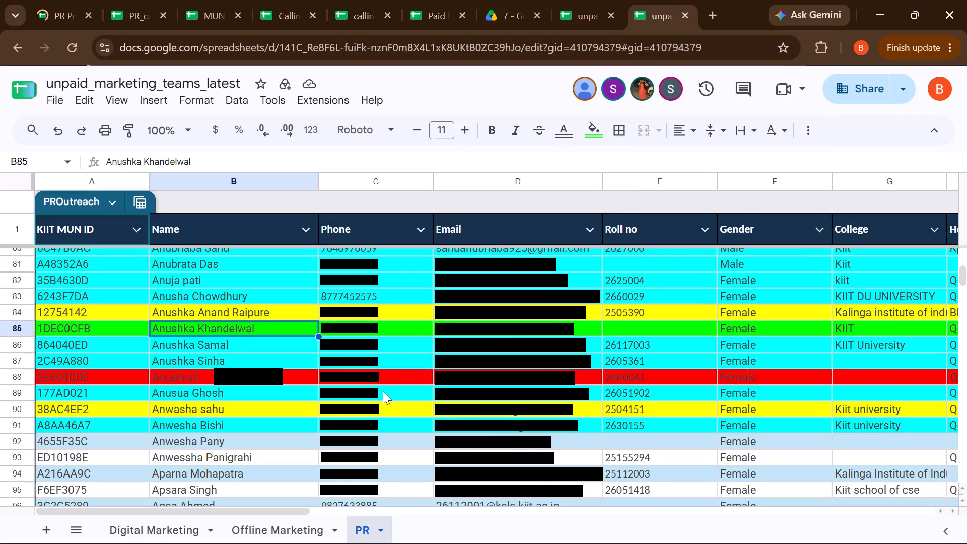
{"action": "left_click", "coordinate": [386, 392]}
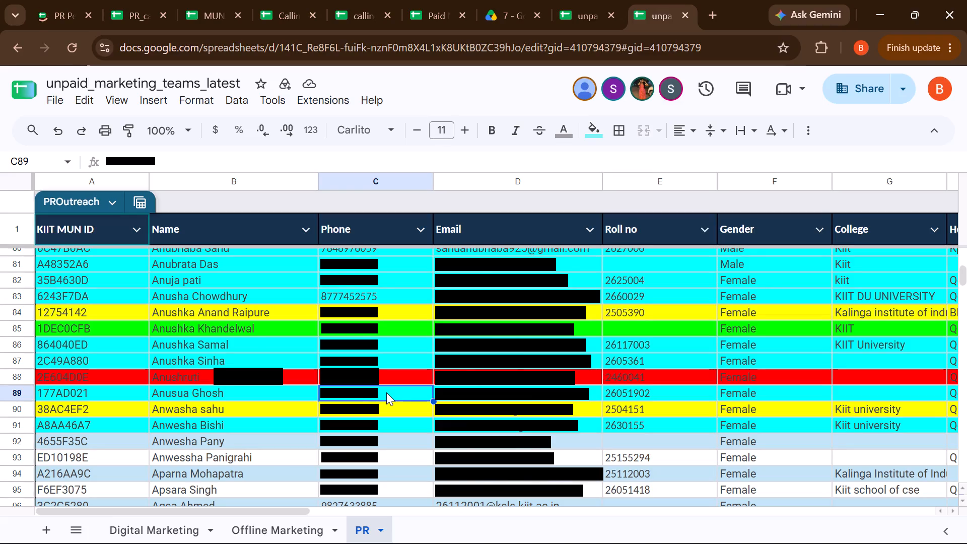
{"action": "left_click", "coordinate": [9, 391]}
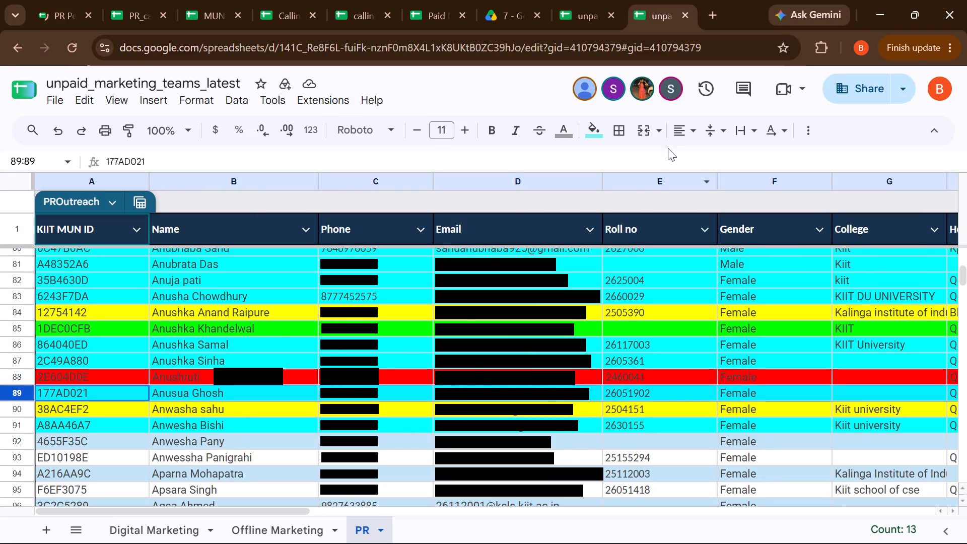
{"action": "left_click", "coordinate": [600, 132]}
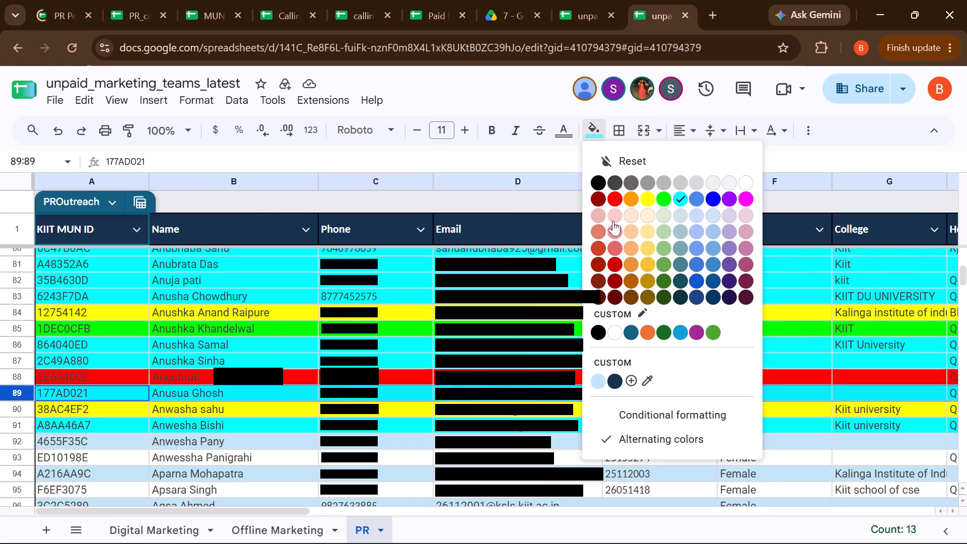
{"action": "left_click", "coordinate": [613, 192]}
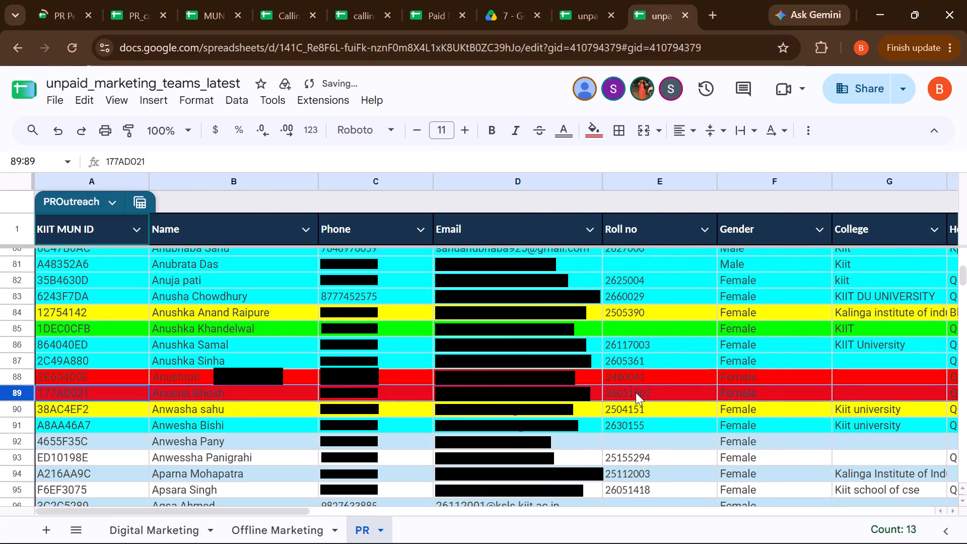
Enter the remark "Wxams" for Bibek's registrant in row 89.
{"action": "left_click", "coordinate": [636, 392]}
{"action": "key", "text": "Right"}
{"action": "key", "text": "Right"}
{"action": "key", "text": "Right"}
{"action": "key", "text": "Right"}
{"action": "key", "text": "Right"}
{"action": "key", "text": "Right"}
{"action": "key", "text": "Right"}
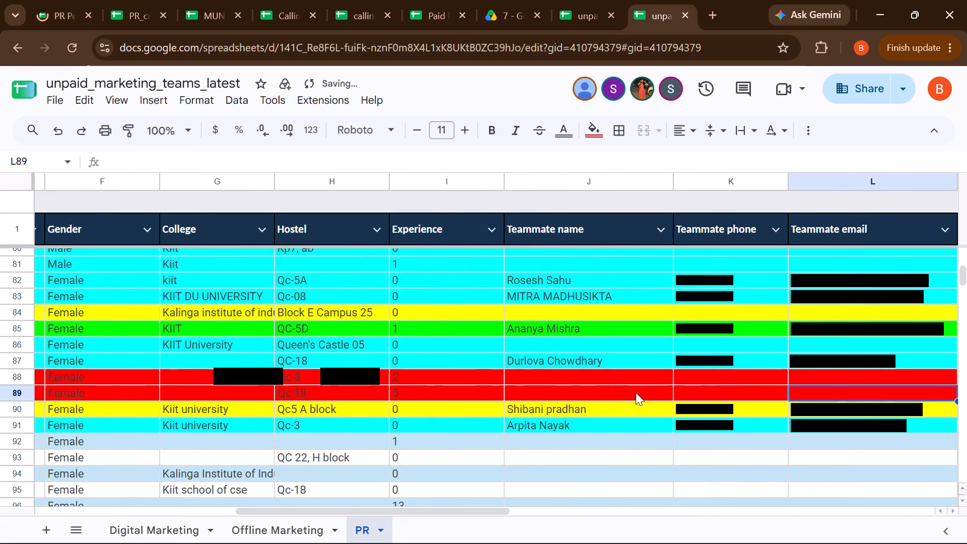
{"action": "key", "text": "Right"}
{"action": "key", "text": "Right"}
{"action": "key", "text": "Right"}
{"action": "key", "text": "Right"}
{"action": "key", "text": "Right"}
{"action": "key", "text": "Right"}
{"action": "key", "text": "Right"}
{"action": "key", "text": "Right"}
{"action": "key", "text": "Right"}
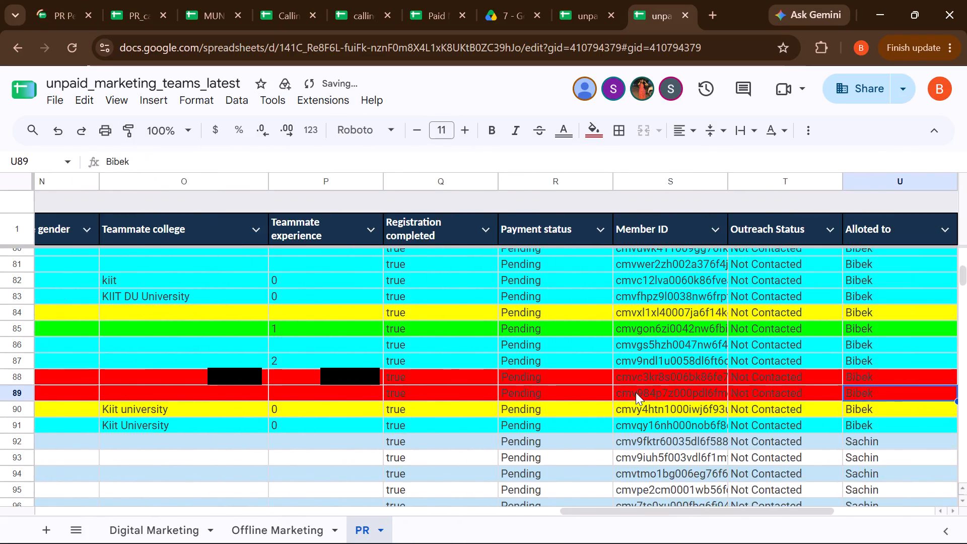
{"action": "key", "text": "Right"}
{"action": "key", "text": "Right"}
{"action": "key", "text": "Right"}
{"action": "key", "text": "Right"}
{"action": "key", "text": "Left"}
{"action": "key", "text": "Left"}
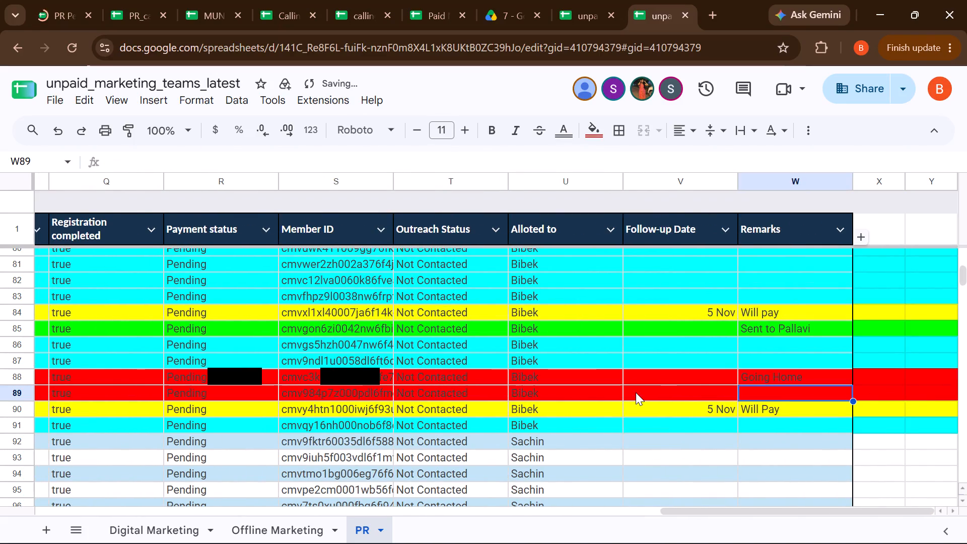
{"action": "type", "text": "Wxams"}
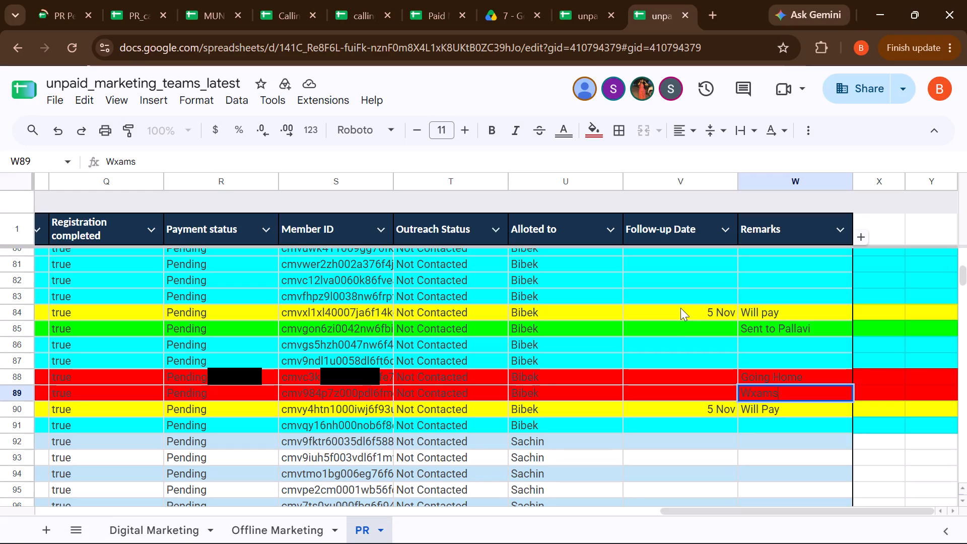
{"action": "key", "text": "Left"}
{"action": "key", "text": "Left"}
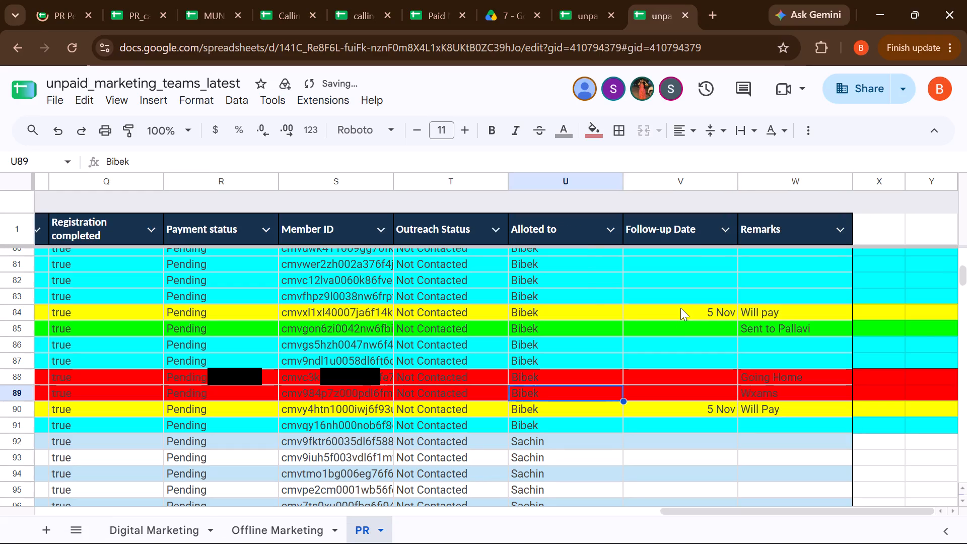
Correct the remark for Bibek's registrant in row 89 to "Exams".
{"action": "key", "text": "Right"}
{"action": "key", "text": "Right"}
{"action": "double_click", "coordinate": [759, 393]}
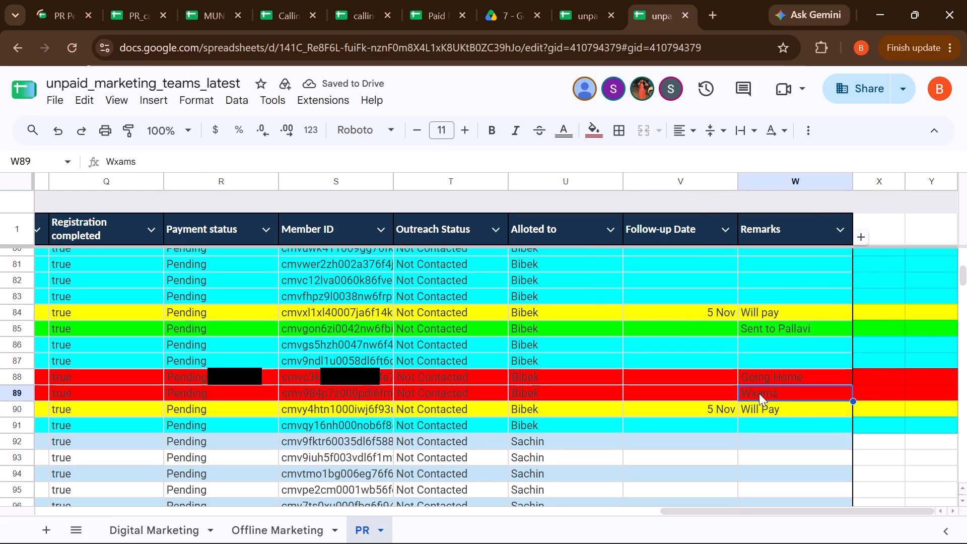
{"action": "left_click", "coordinate": [750, 395]}
{"action": "key", "text": "BackSpace"}
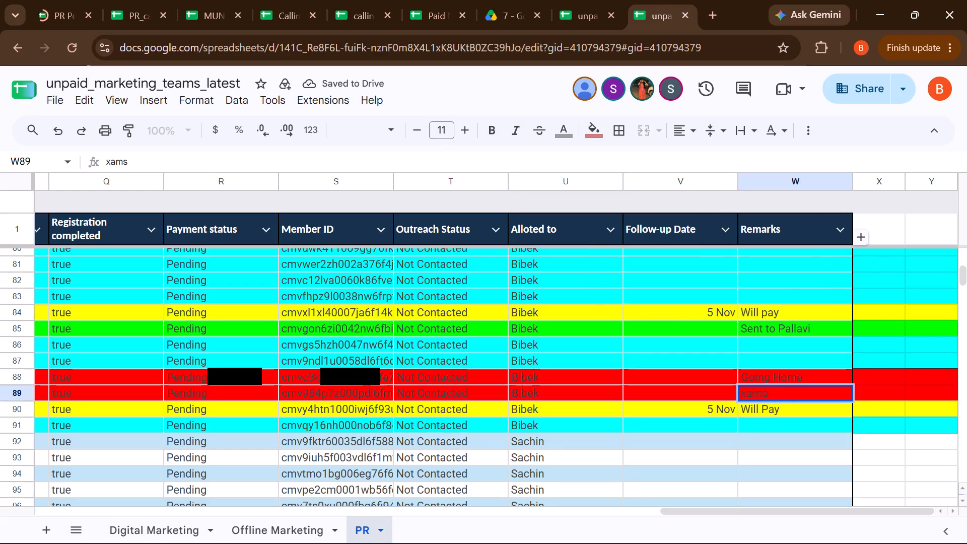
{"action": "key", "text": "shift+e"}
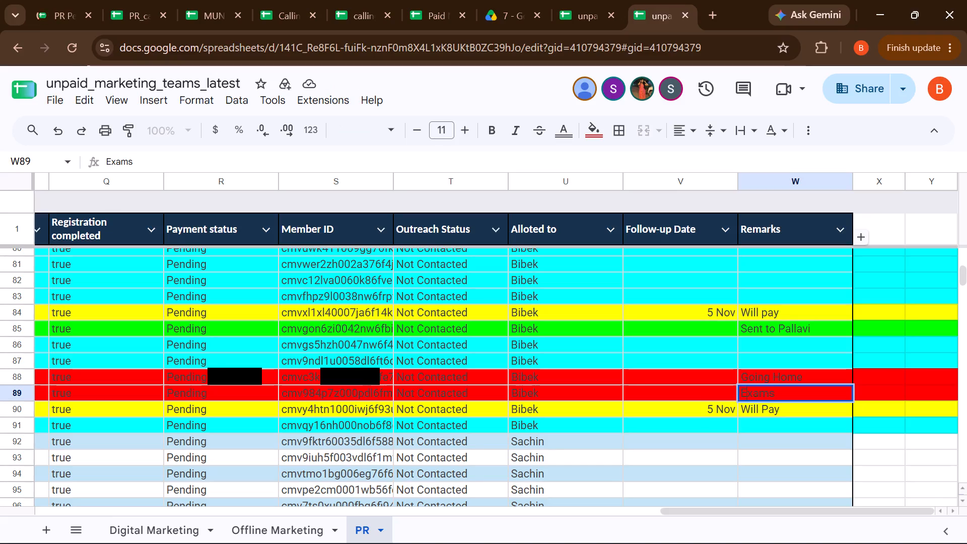
{"action": "key", "text": "Return"}
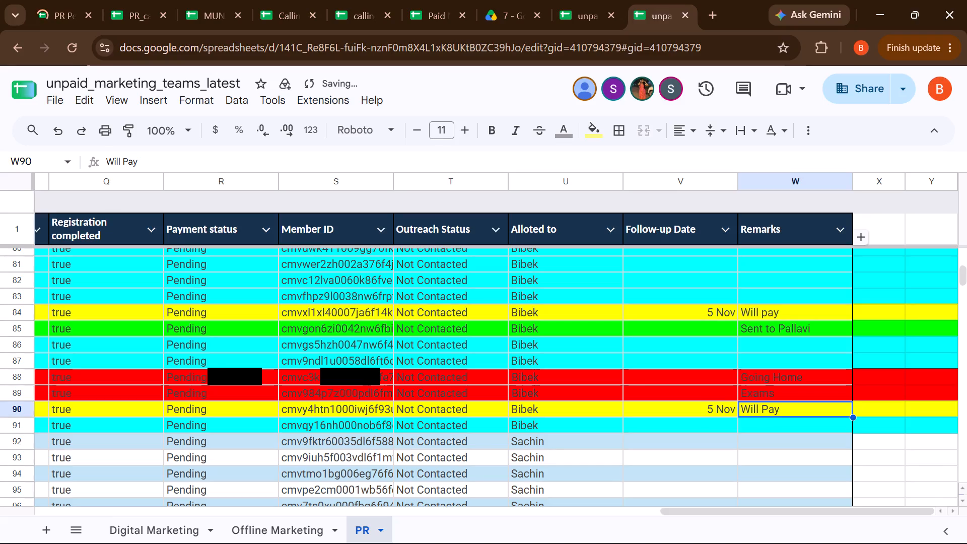
{"action": "key", "text": "Up"}
{"action": "key", "text": "Left"}
{"action": "key", "text": "Left"}
{"action": "key", "text": "Left"}
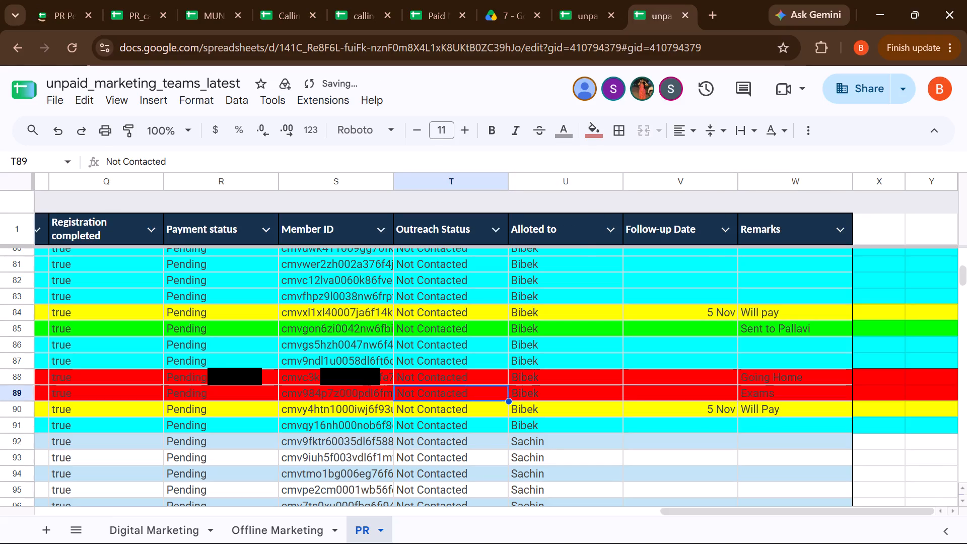